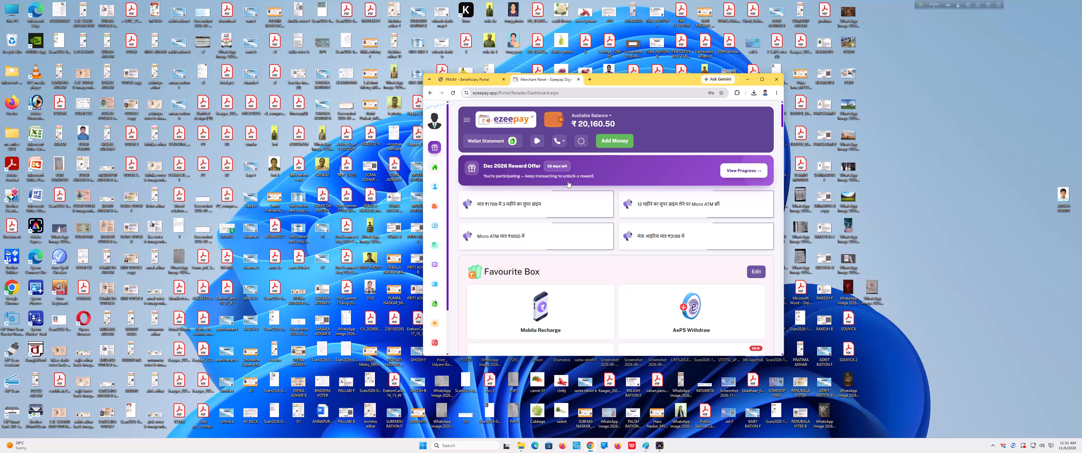
Maximize the merchant portal window and open the Electricity Bill Payment service under Recharge & Bill Payment.
click(763, 80)
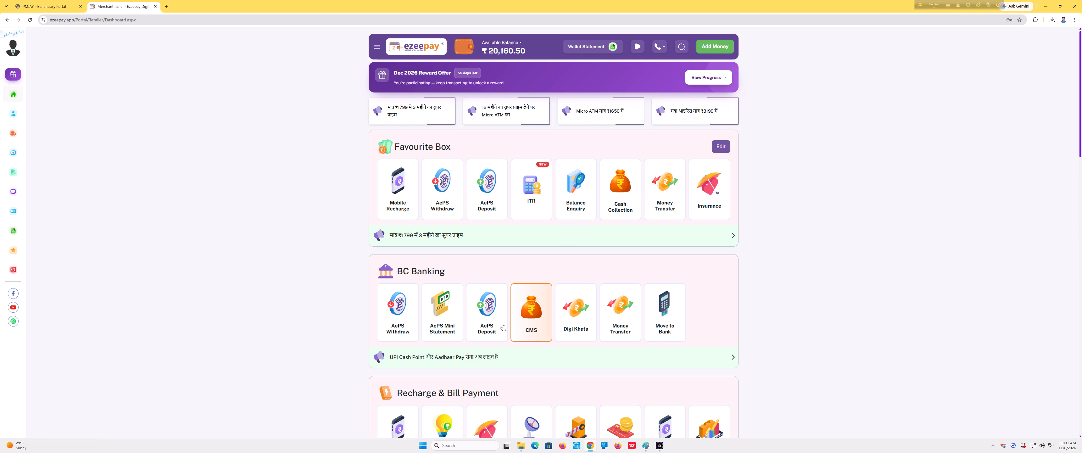
scroll(458, 261, down, 4)
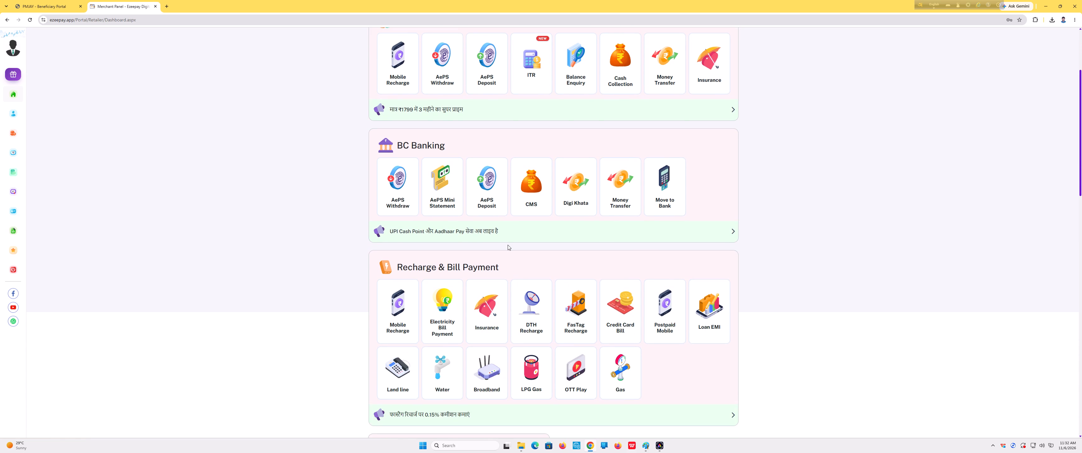
scroll(508, 245, up, 5)
scroll(508, 245, down, 2)
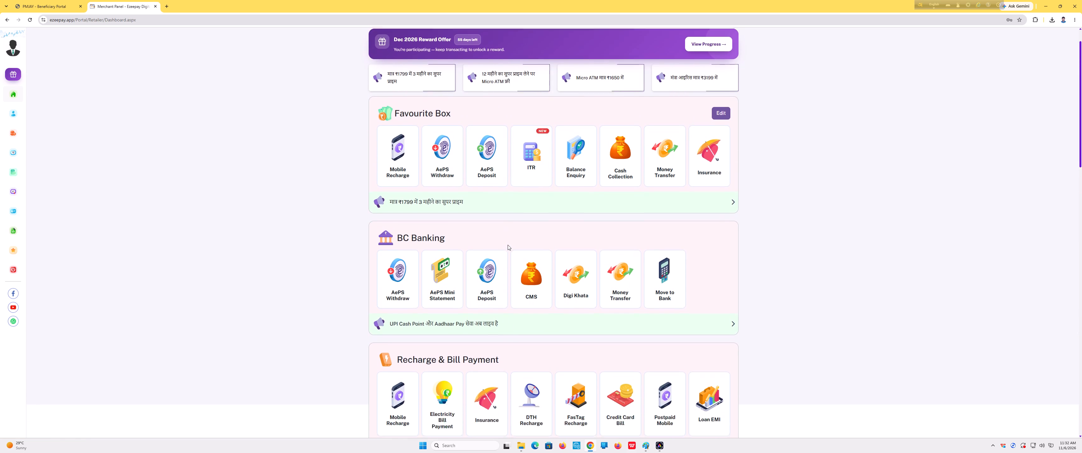
scroll(508, 245, down, 11)
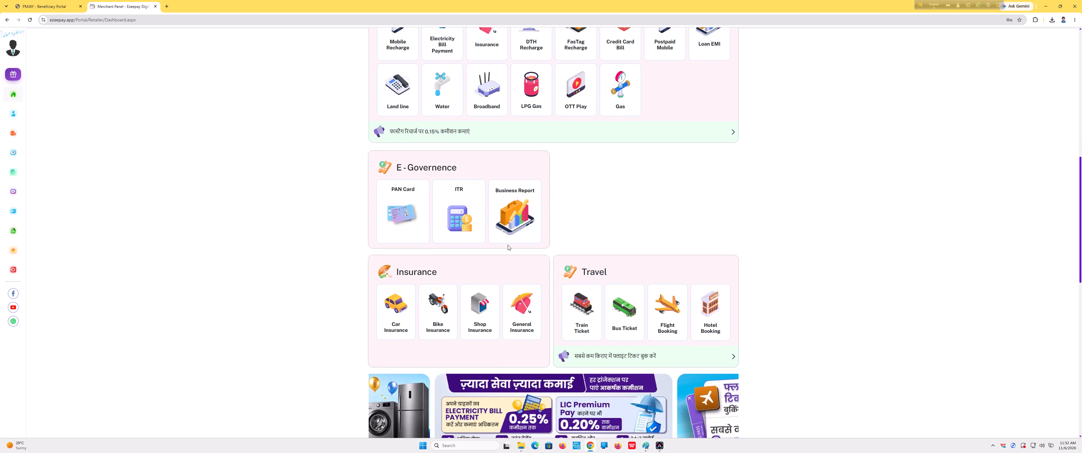
scroll(508, 245, up, 8)
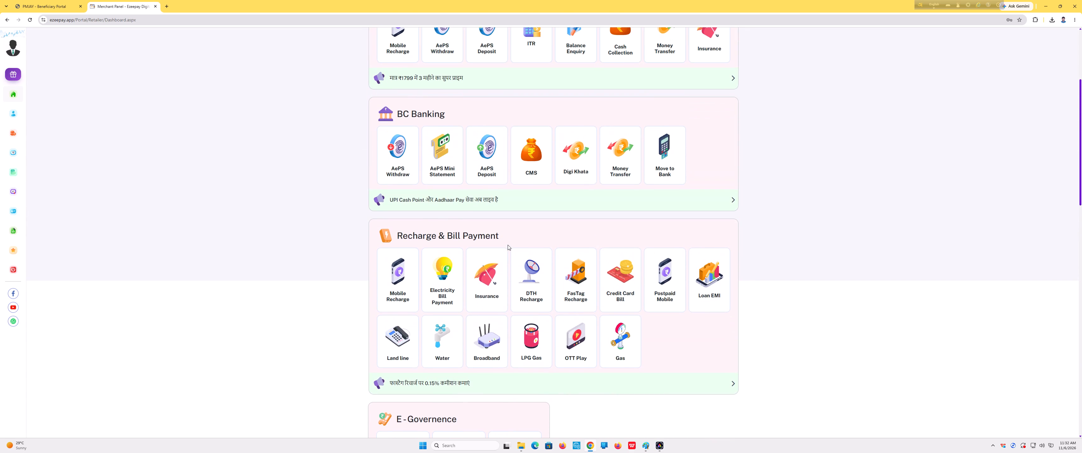
scroll(508, 245, up, 5)
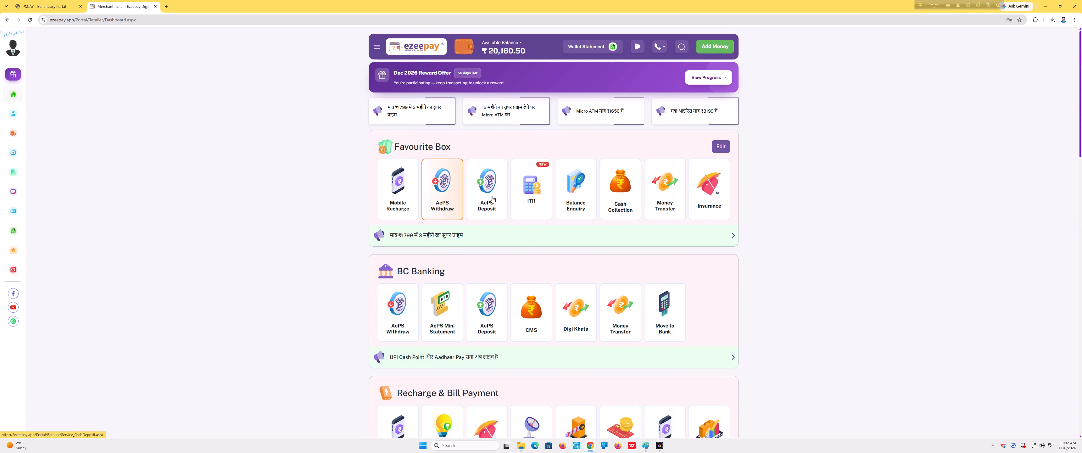
click(733, 234)
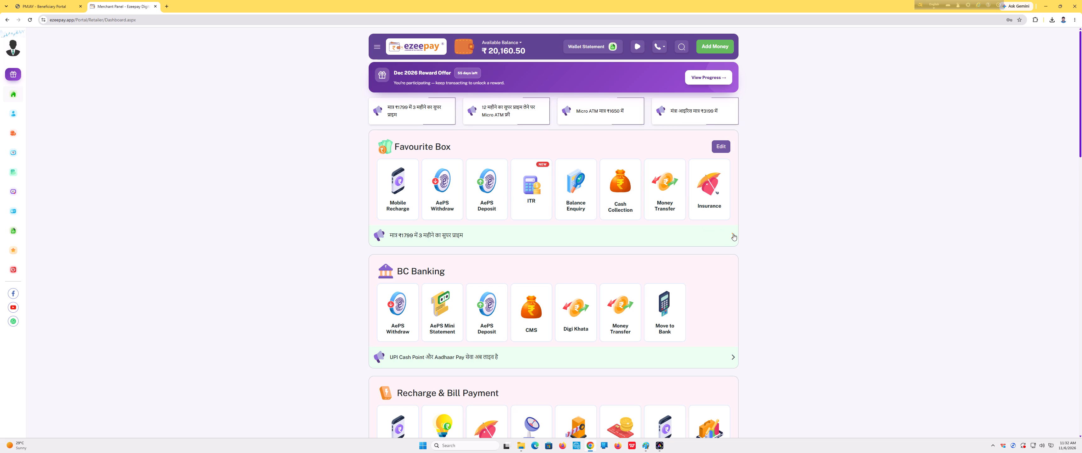
scroll(700, 244, down, 2)
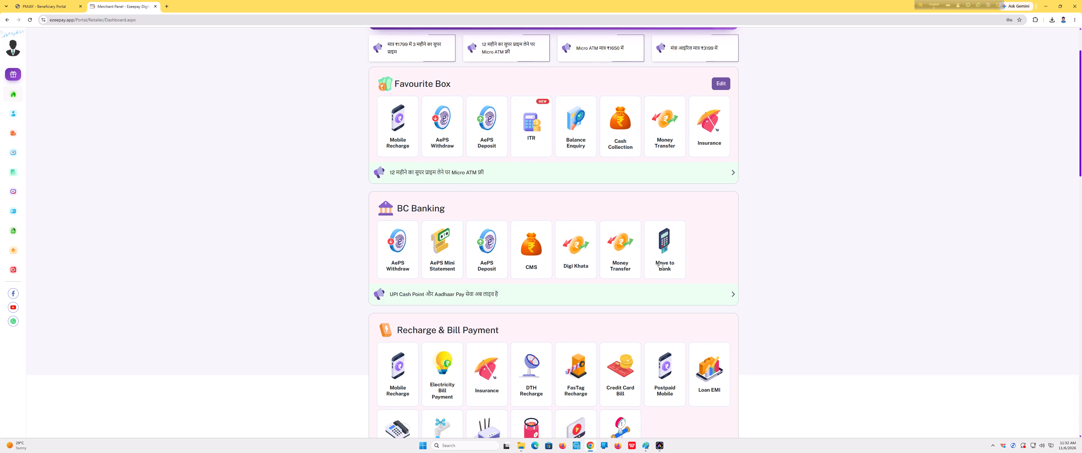
click(443, 396)
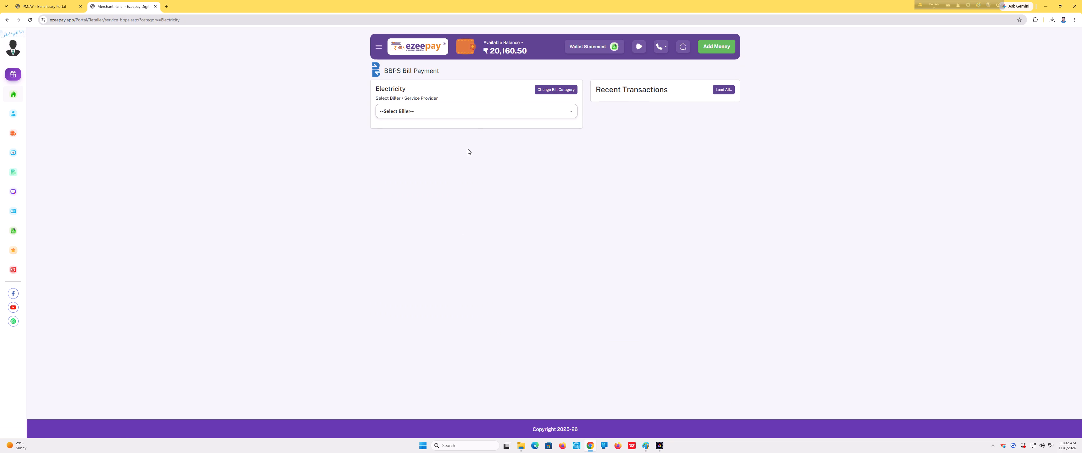
Open the list of electricity billers and browse through its service providers.
click(482, 112)
scroll(467, 159, down, 5)
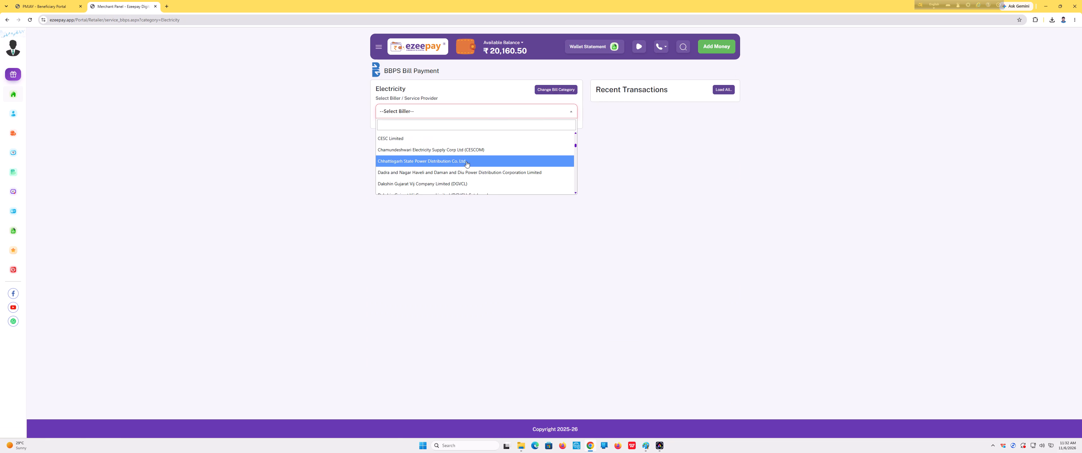
scroll(466, 161, down, 16)
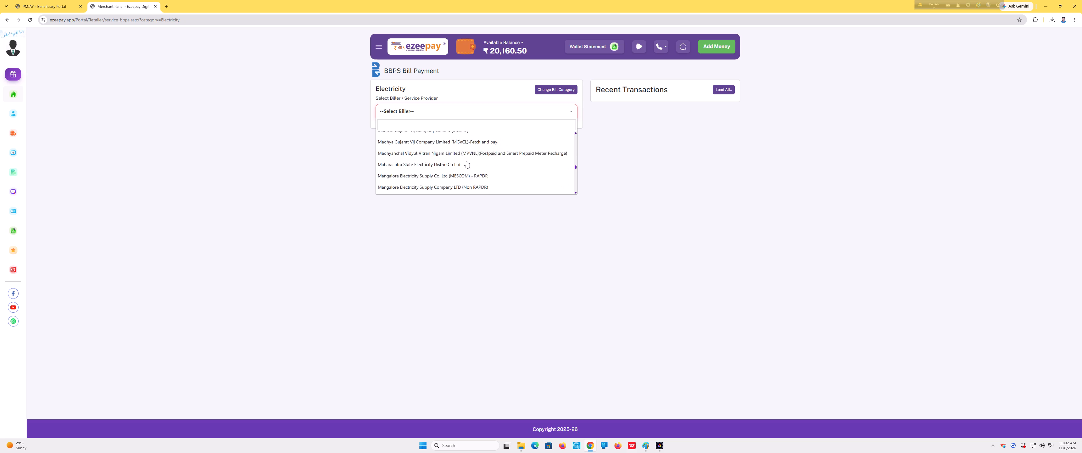
scroll(466, 161, up, 6)
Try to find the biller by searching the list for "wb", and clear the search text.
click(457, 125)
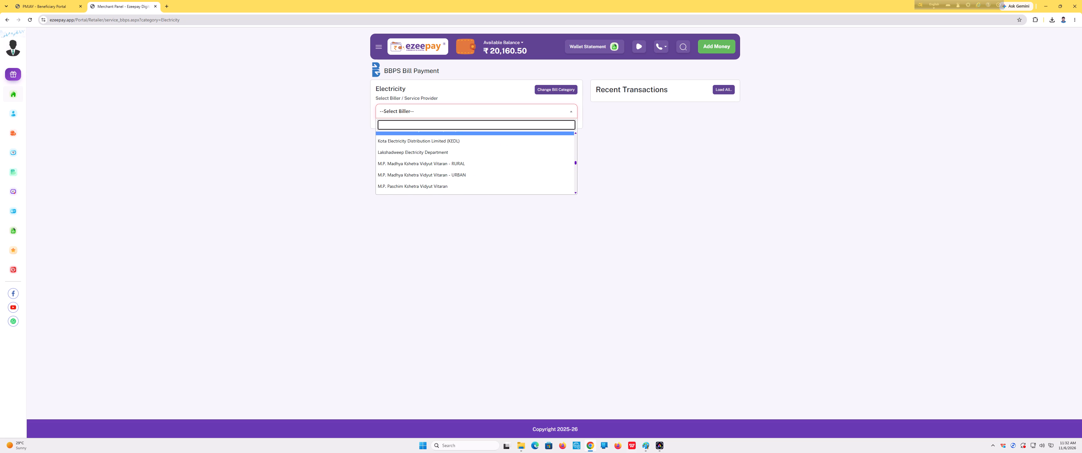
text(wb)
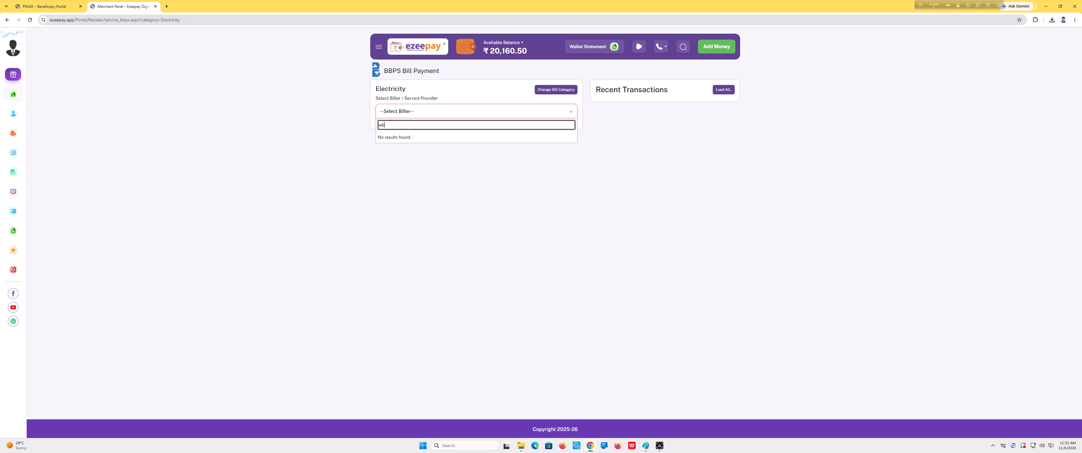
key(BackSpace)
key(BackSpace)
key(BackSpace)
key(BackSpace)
Select West Bengal Electricity as the biller for the electricity bill payment.
scroll(448, 160, up, 1)
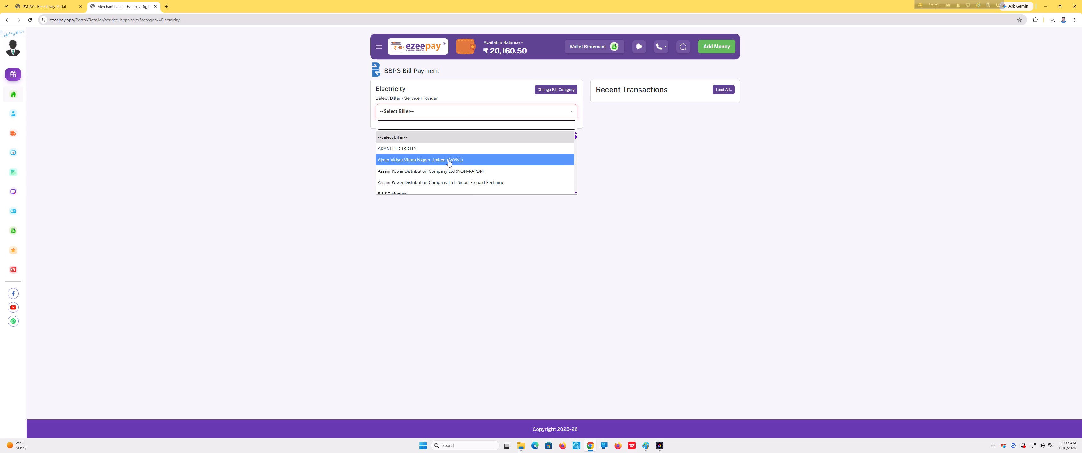
scroll(460, 154, down, 2)
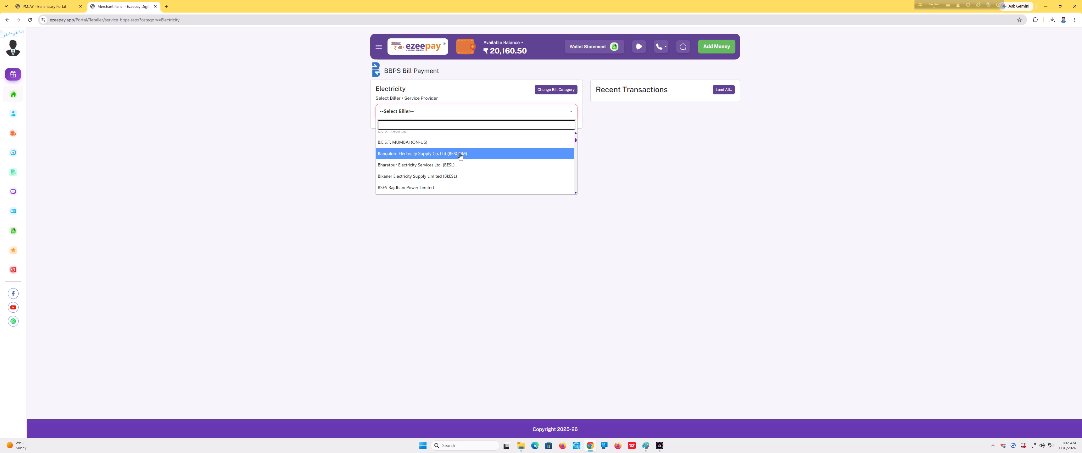
scroll(460, 154, down, 17)
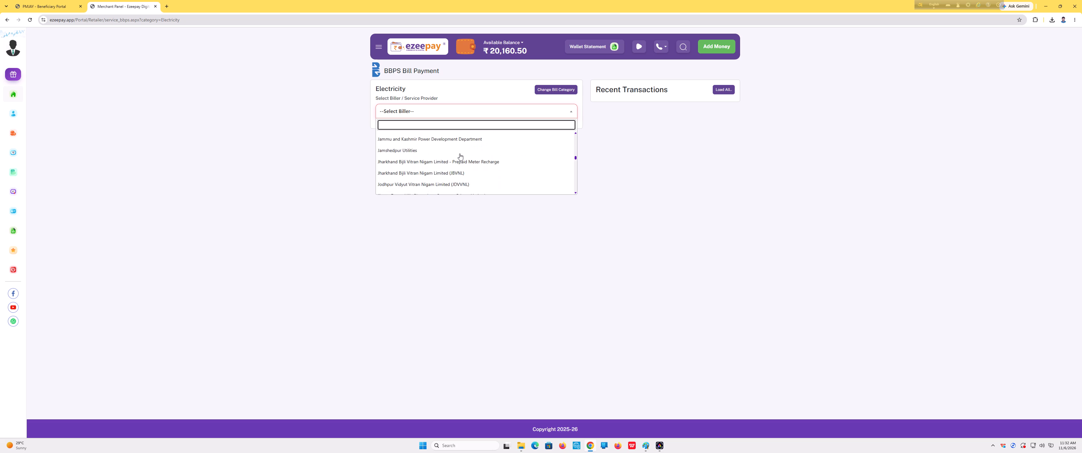
scroll(460, 154, down, 20)
scroll(460, 154, down, 3)
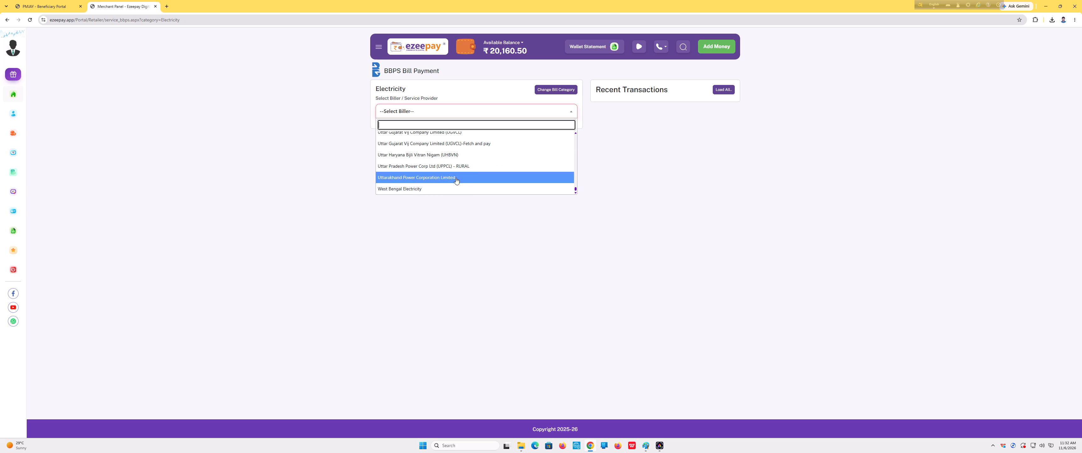
click(456, 185)
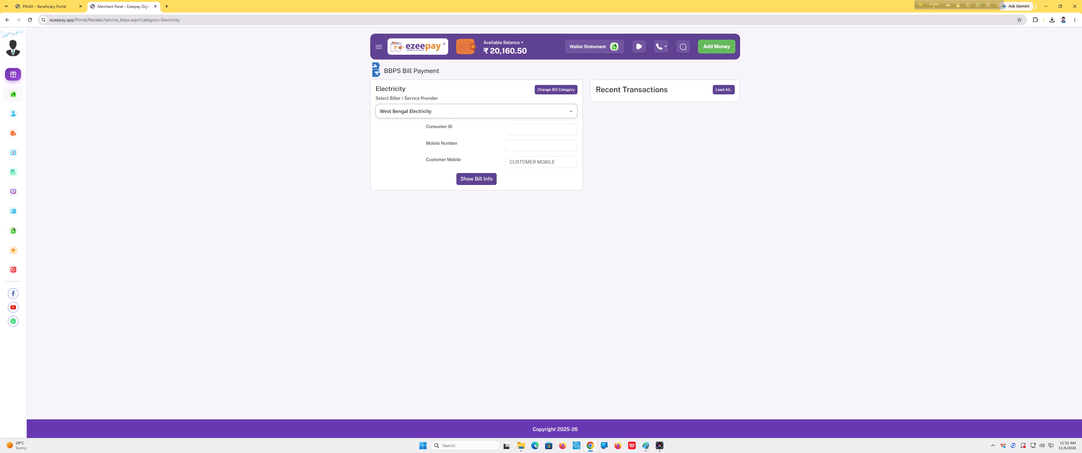
Enter the customer's consumer ID for the West Bengal Electricity bill.
click(521, 126)
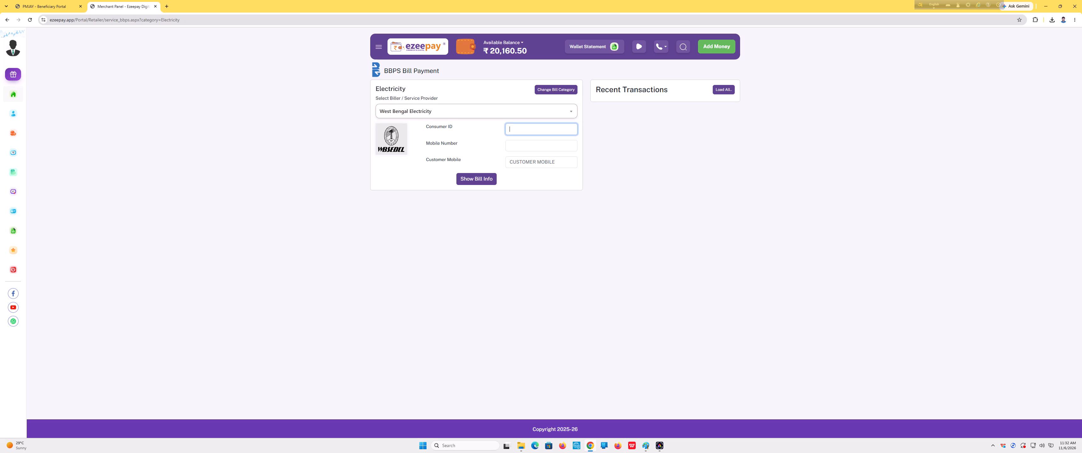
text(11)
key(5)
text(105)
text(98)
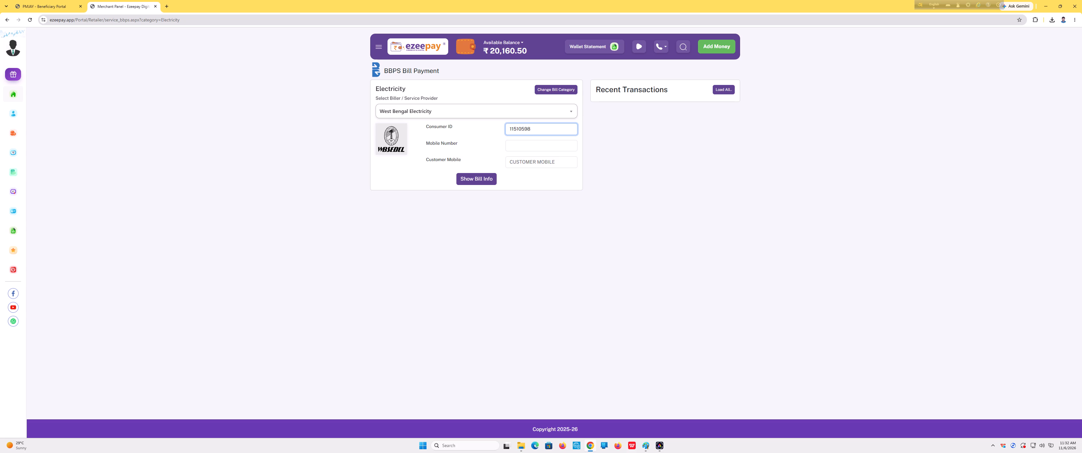
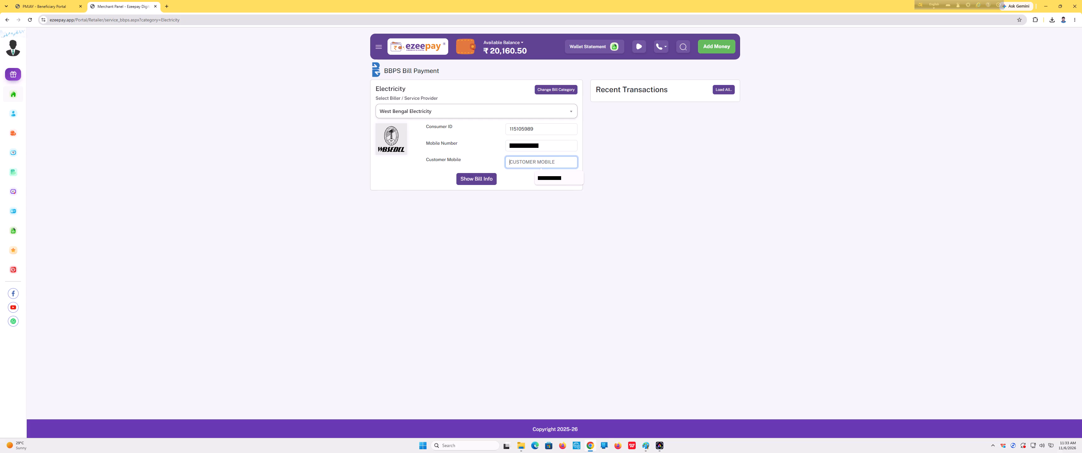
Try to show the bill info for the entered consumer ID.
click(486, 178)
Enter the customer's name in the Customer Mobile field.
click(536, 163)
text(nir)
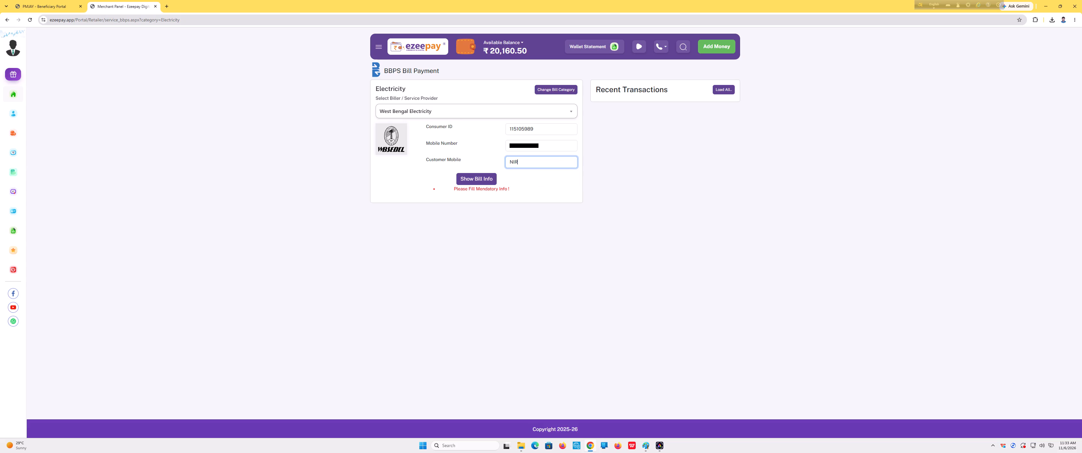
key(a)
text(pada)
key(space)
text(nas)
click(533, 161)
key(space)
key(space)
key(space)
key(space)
Clear the Mobile Number field.
click(554, 148)
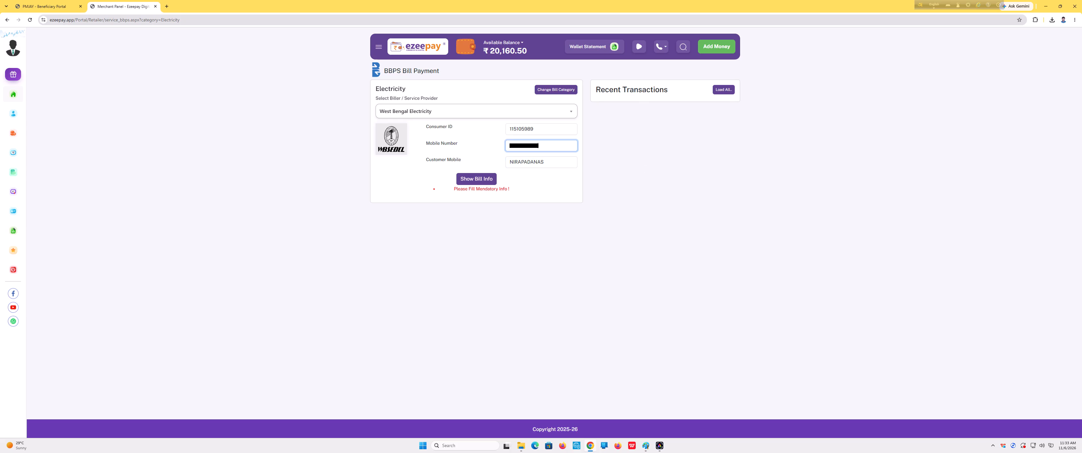
key(BackSpace)
key(BackSpace)
key(BackSpace)
key(BackSpace)
key(BackSpace)
key(BackSpace)
key(BackSpace)
key(BackSpace)
key(BackSpace)
key(BackSpace)
key(BackSpace)
key(BackSpace)
key(BackSpace)
key(BackSpace)
key(BackSpace)
key(BackSpace)
key(BackSpace)
key(BackSpace)
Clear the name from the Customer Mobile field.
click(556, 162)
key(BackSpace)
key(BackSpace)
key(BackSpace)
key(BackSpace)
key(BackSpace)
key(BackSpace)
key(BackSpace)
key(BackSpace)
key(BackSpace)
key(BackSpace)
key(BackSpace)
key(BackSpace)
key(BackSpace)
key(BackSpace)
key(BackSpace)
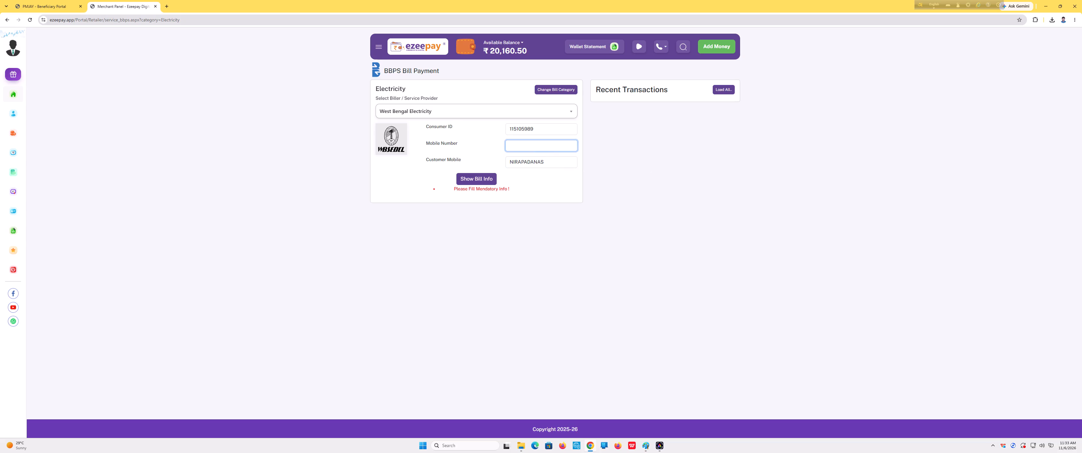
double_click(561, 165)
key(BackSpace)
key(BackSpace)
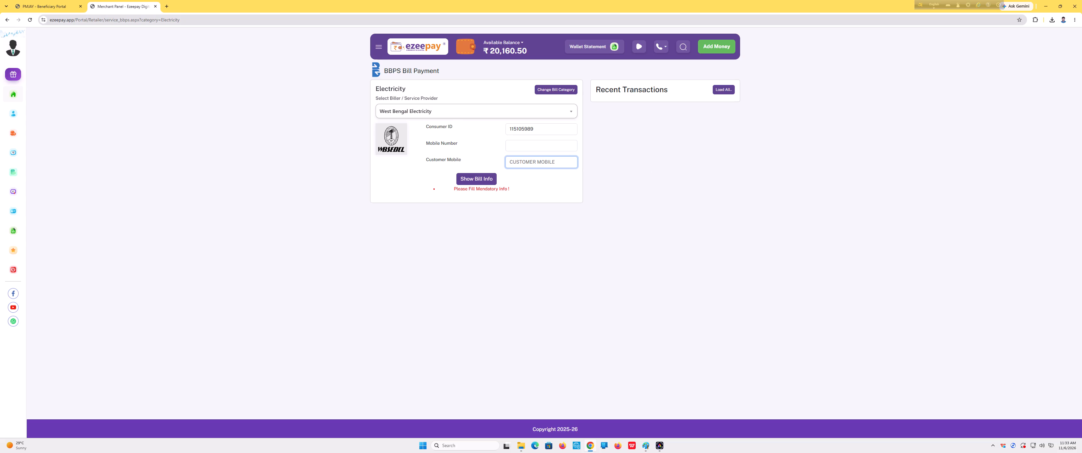
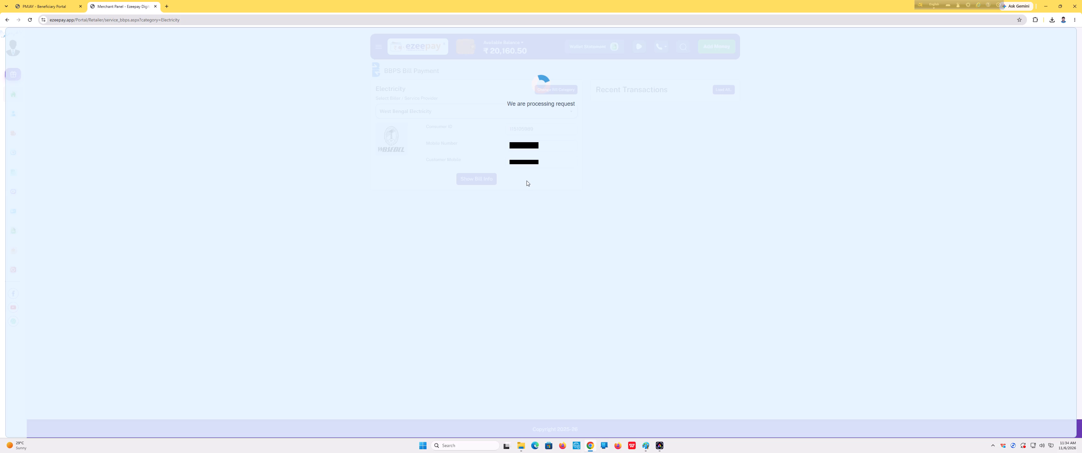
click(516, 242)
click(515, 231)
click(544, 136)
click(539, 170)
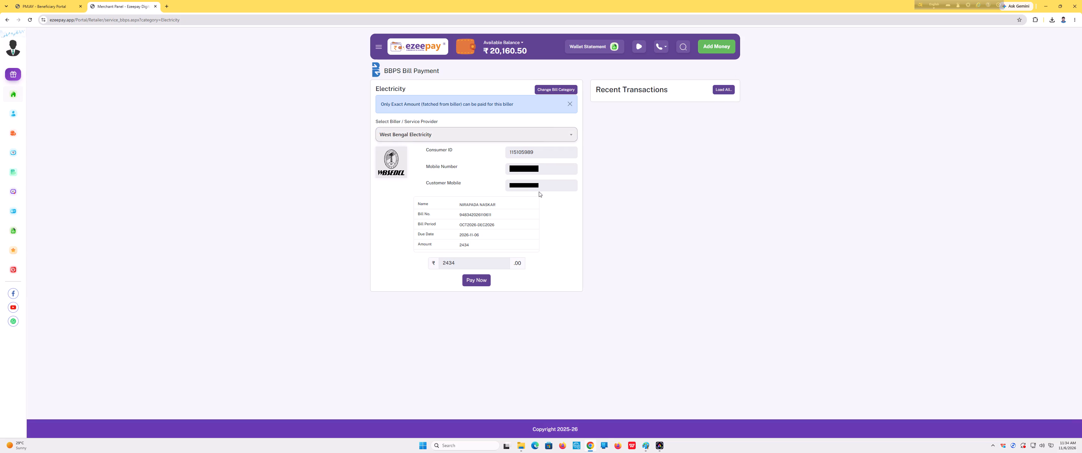
Leave the fetched West Bengal Electricity bill unpaid and return to the biller category selection.
click(557, 90)
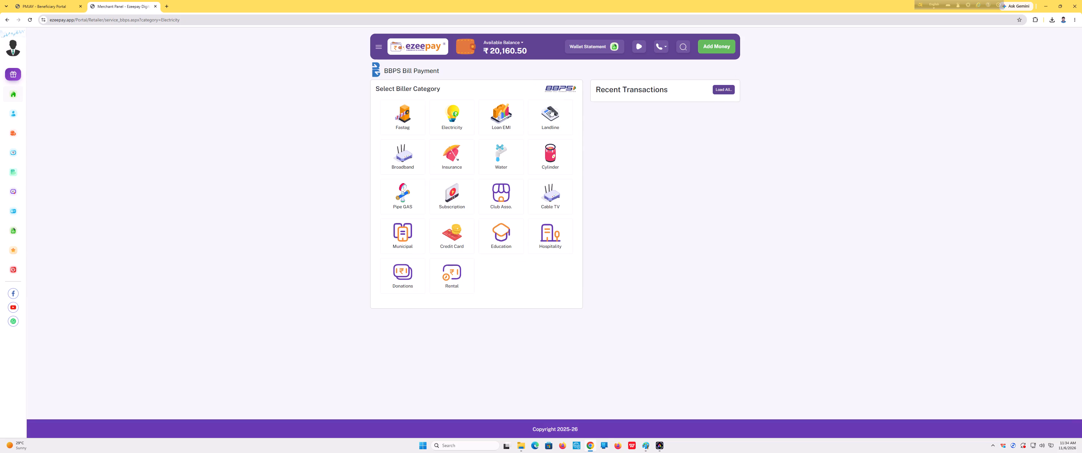
Reduce the browser from full screen to a smaller window over the desktop.
click(1062, 3)
click(747, 81)
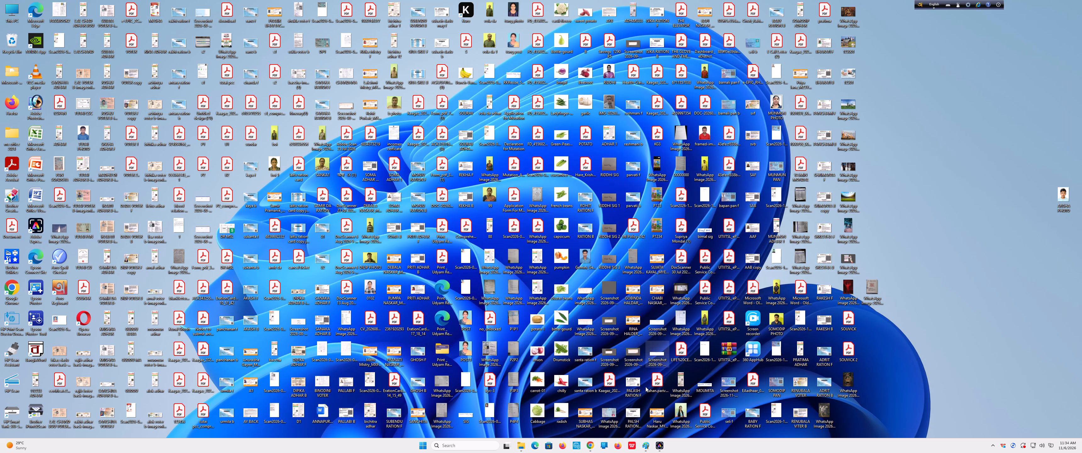
click(592, 447)
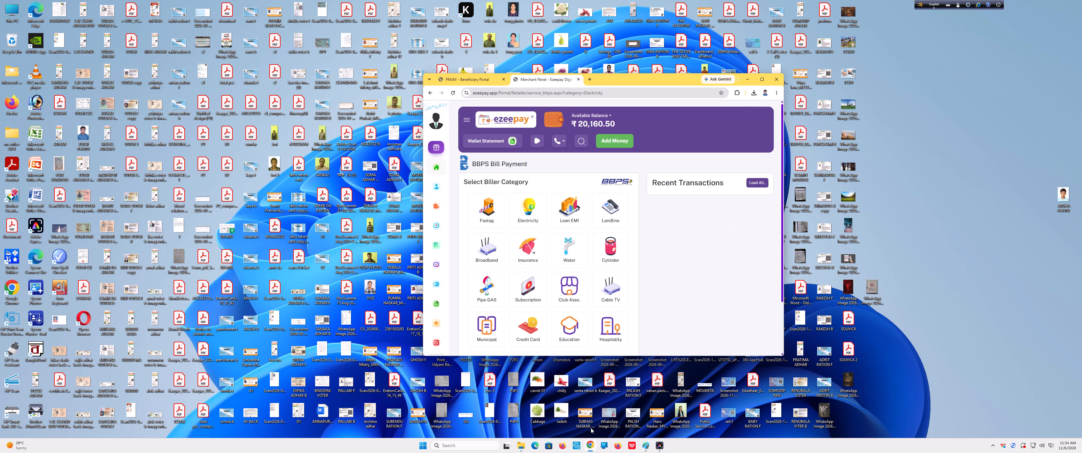
Search Google for WBSEDCL in a new tab and open its Quick Pay (Bill) page.
click(590, 78)
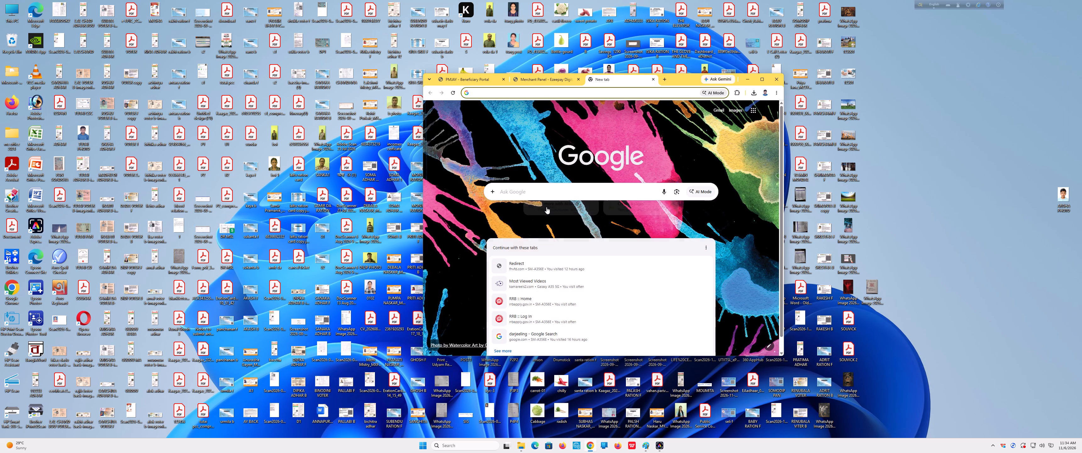
click(549, 191)
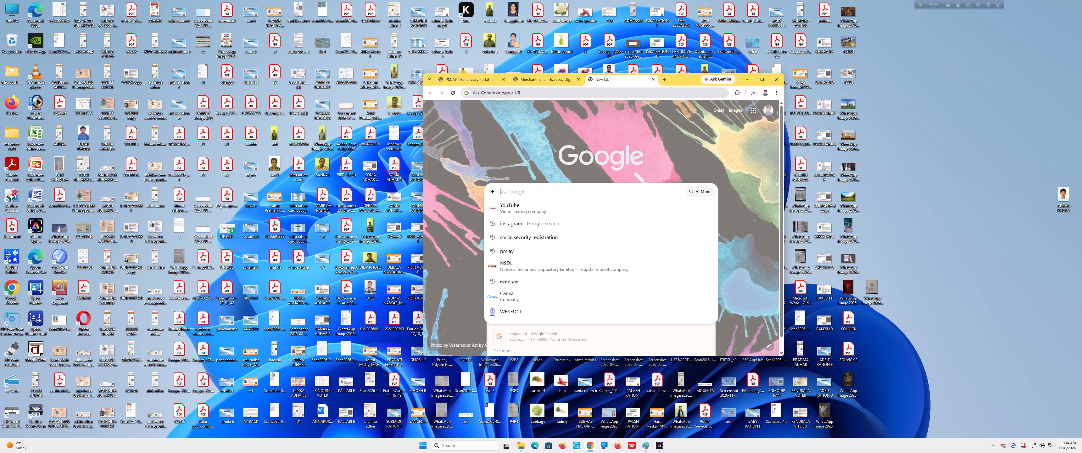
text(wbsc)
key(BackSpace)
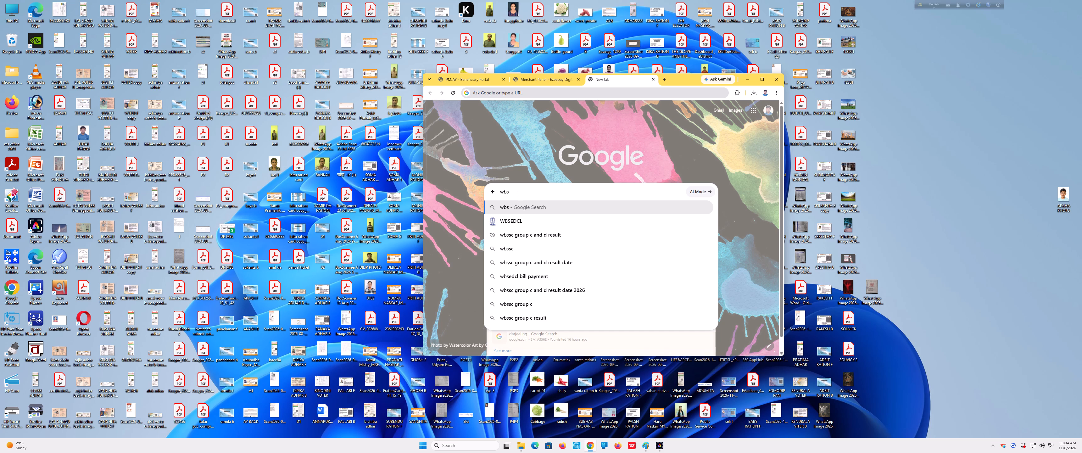
click(545, 225)
click(493, 186)
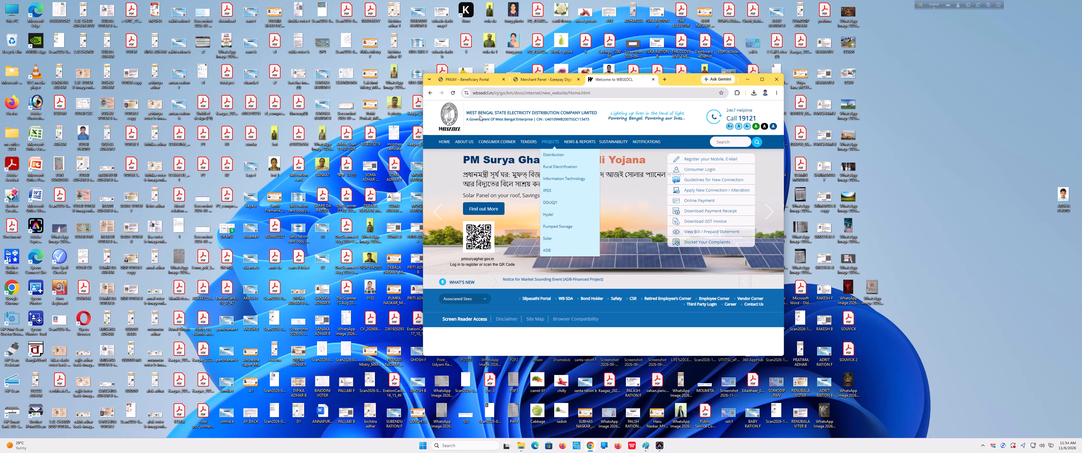
click(431, 95)
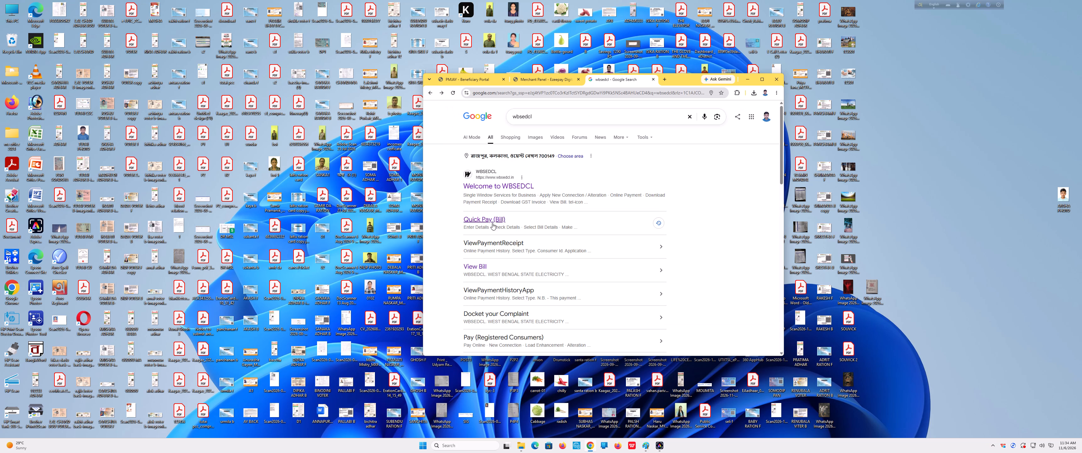
click(492, 222)
Enter the customer's consumer ID and the captcha text, proceed, and view the unpaid bills.
click(559, 201)
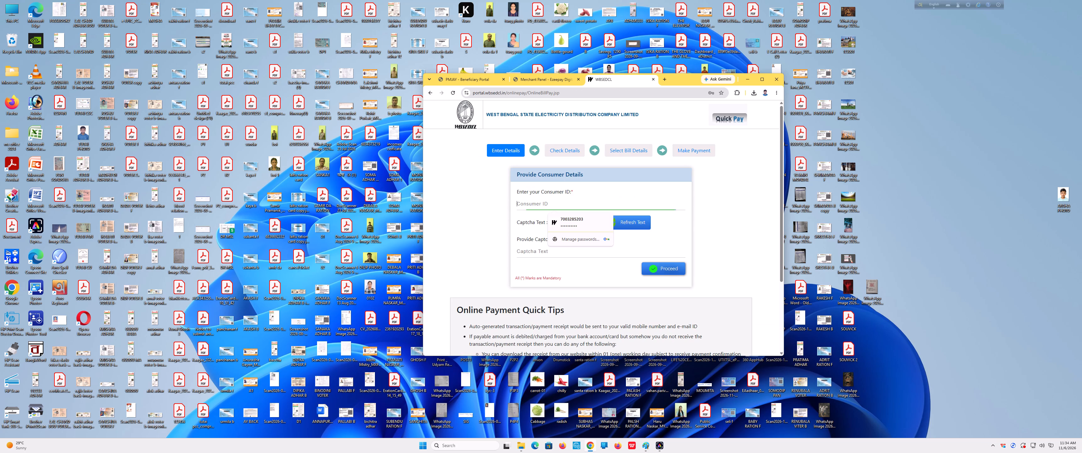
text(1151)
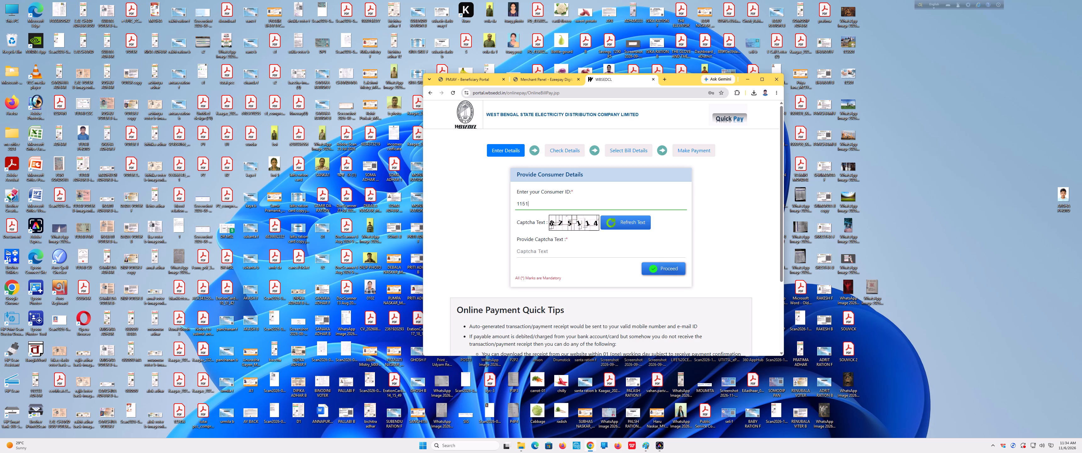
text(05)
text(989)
click(567, 250)
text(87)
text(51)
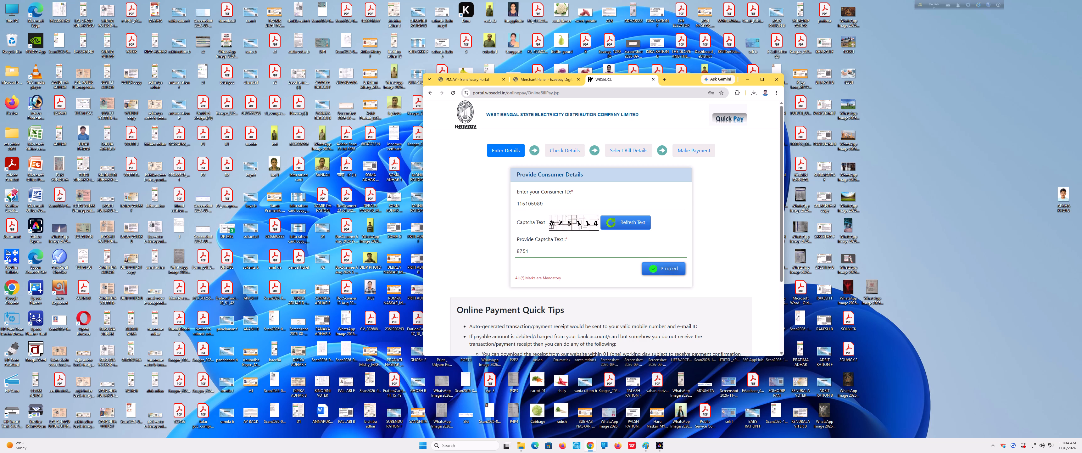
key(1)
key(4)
click(678, 269)
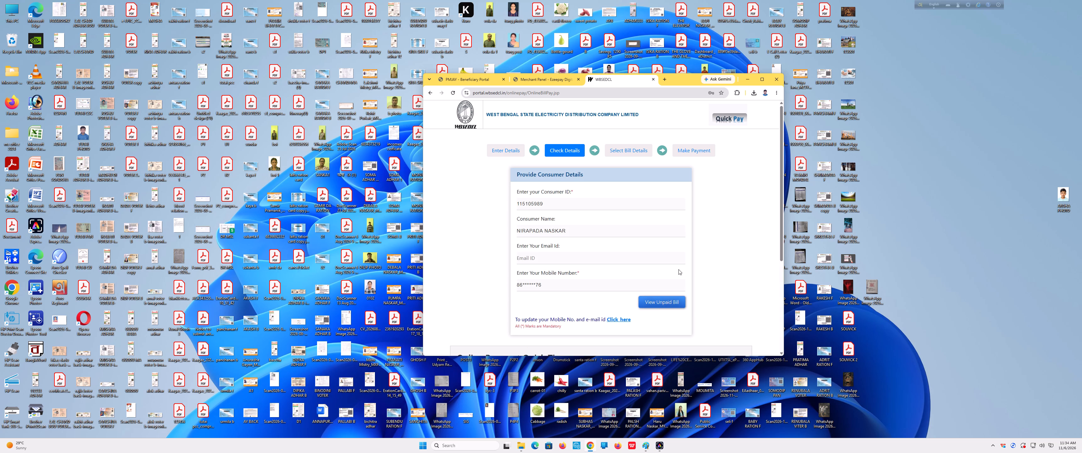
click(666, 300)
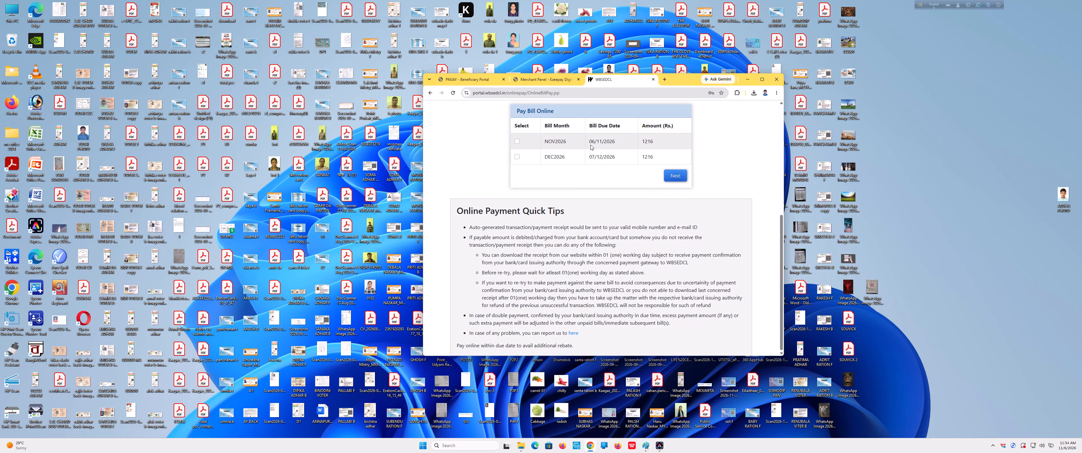
Select the NOV2026 bill for payment with BillDesk as the payment gateway.
click(516, 142)
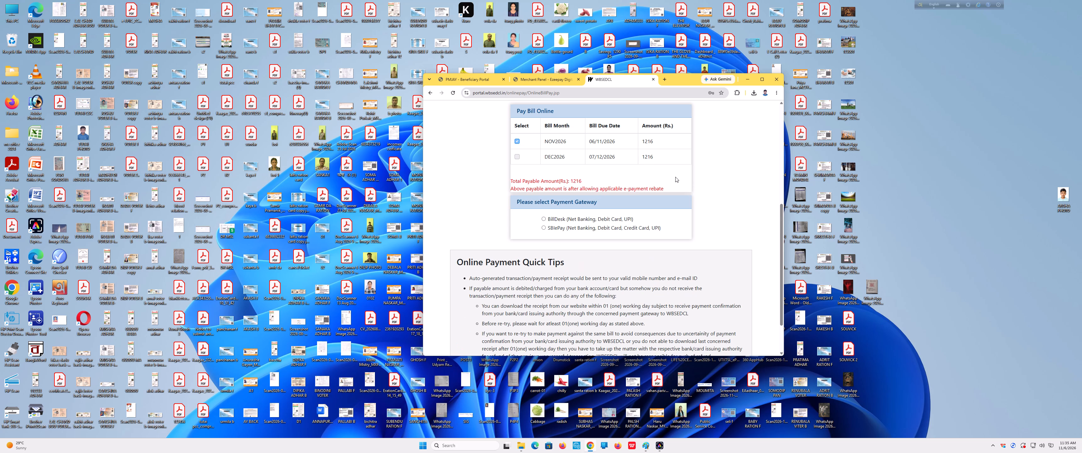
click(544, 213)
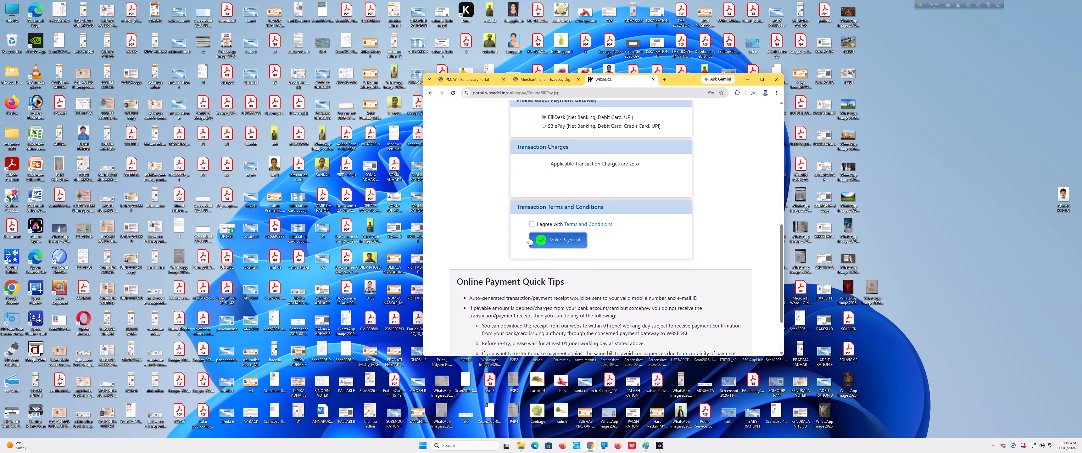
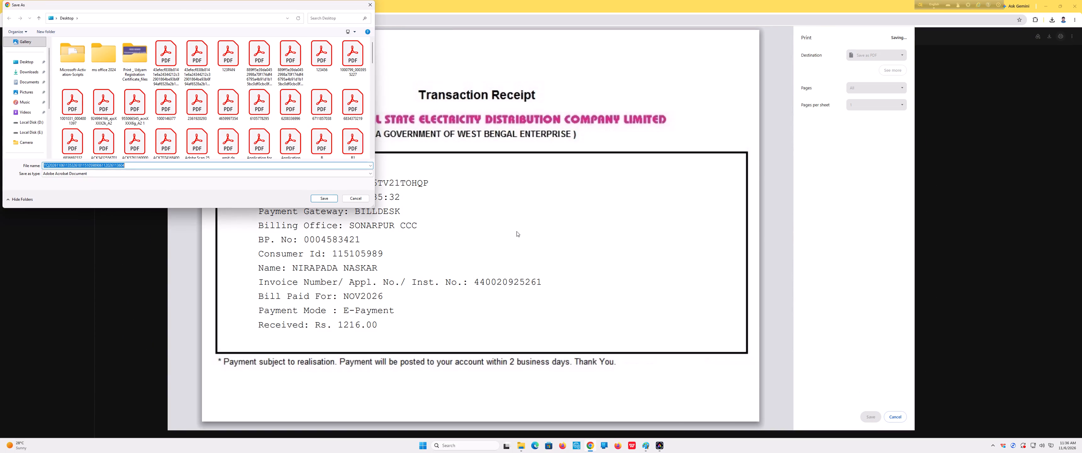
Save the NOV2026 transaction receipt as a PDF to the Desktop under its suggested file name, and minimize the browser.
click(26, 59)
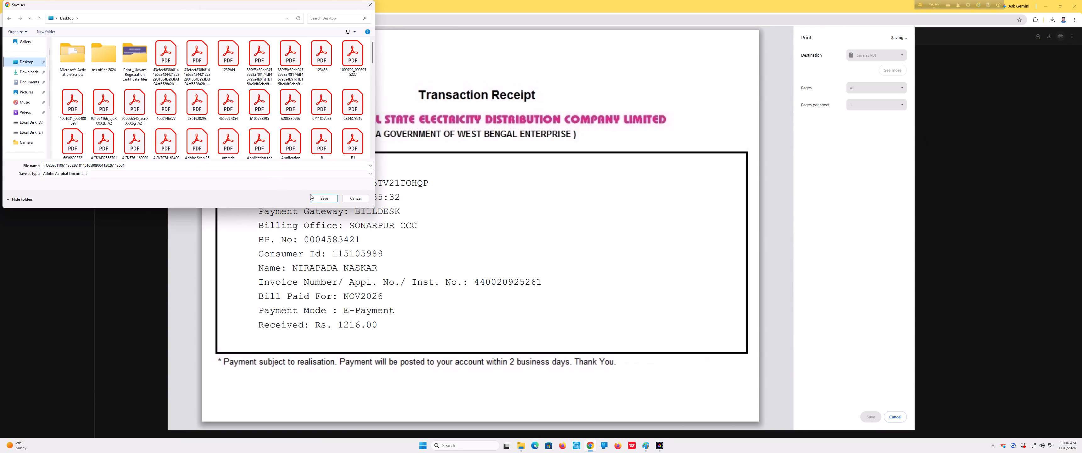
click(317, 201)
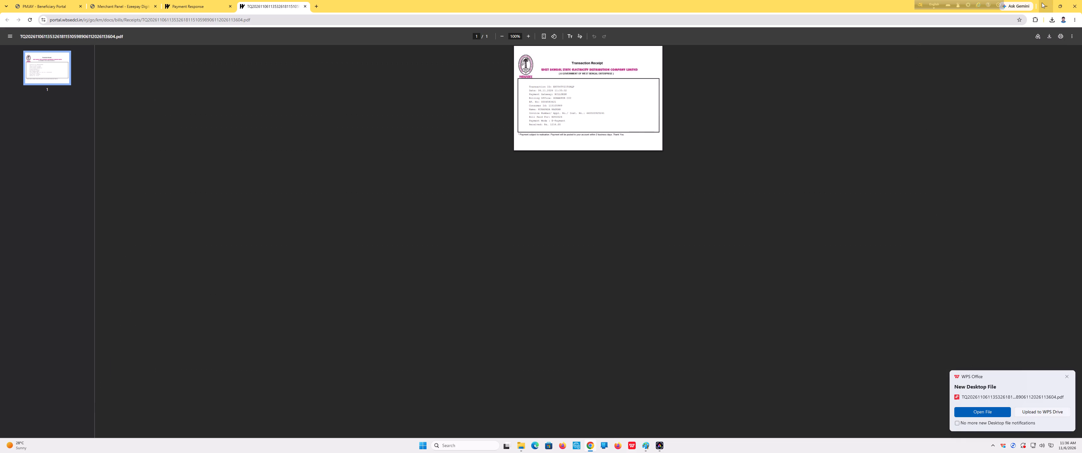
click(1042, 3)
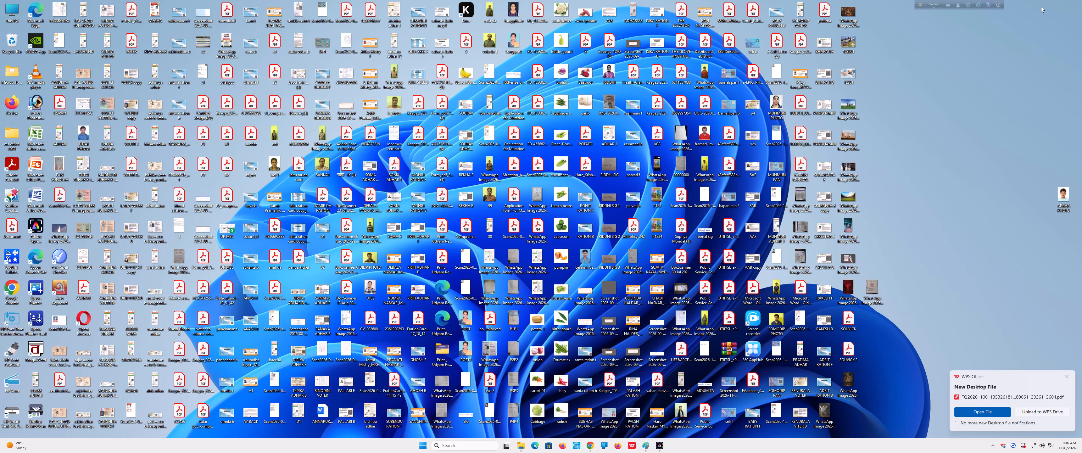
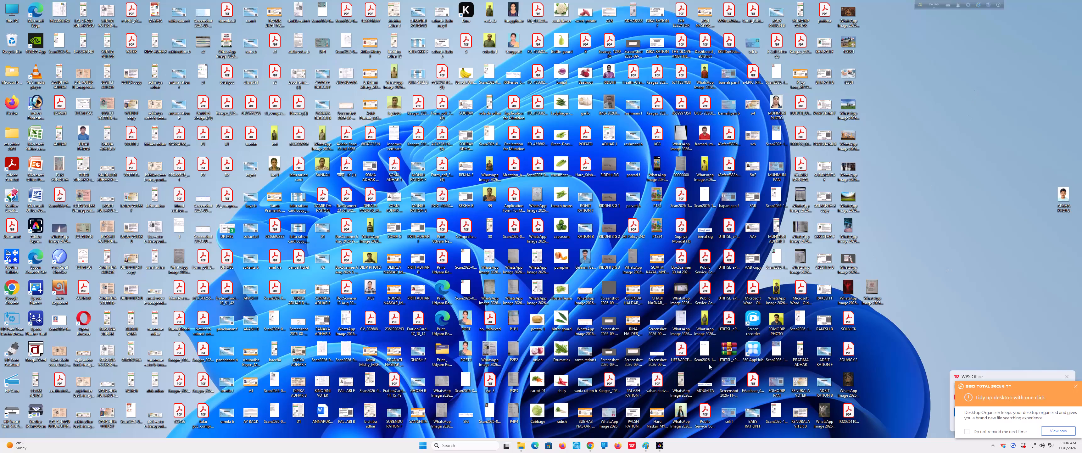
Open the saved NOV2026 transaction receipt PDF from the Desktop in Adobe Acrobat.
double_click(843, 413)
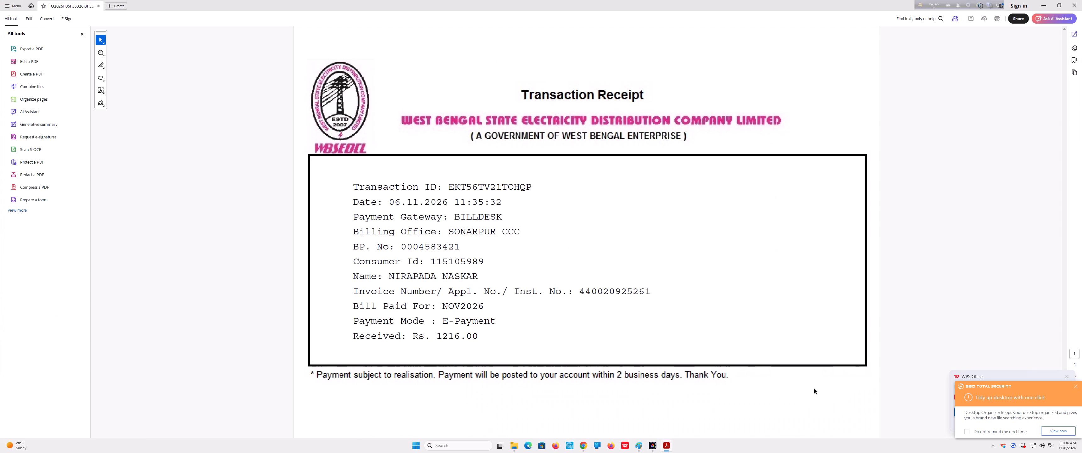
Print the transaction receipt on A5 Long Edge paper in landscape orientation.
key(ctrl+p)
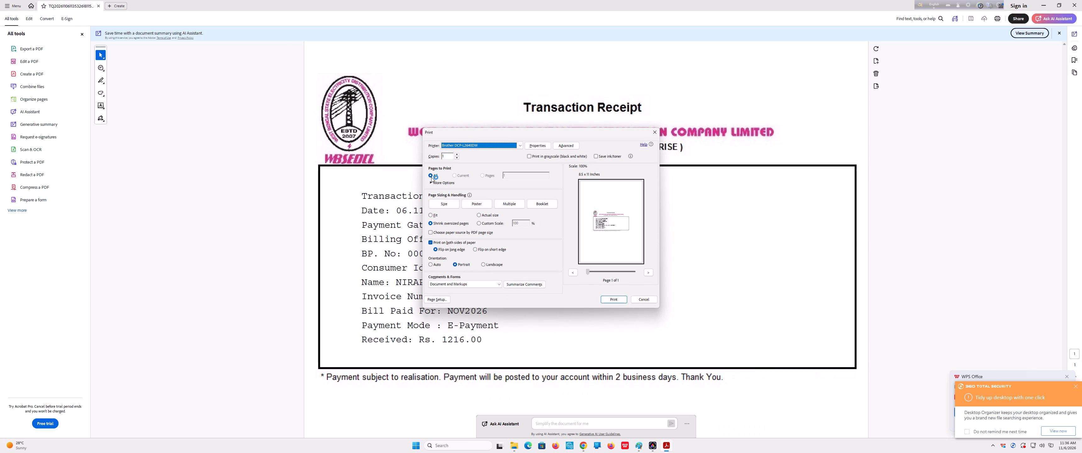
click(440, 301)
click(499, 220)
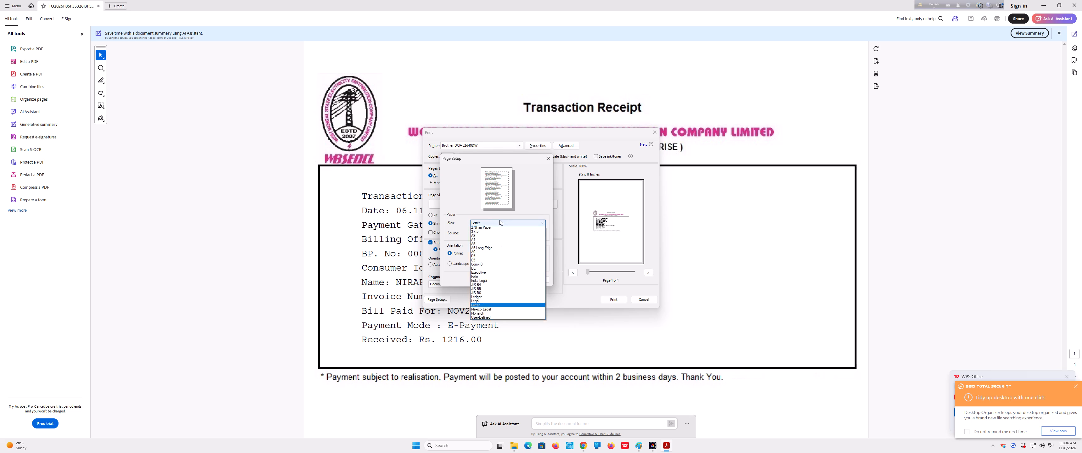
click(496, 249)
click(513, 280)
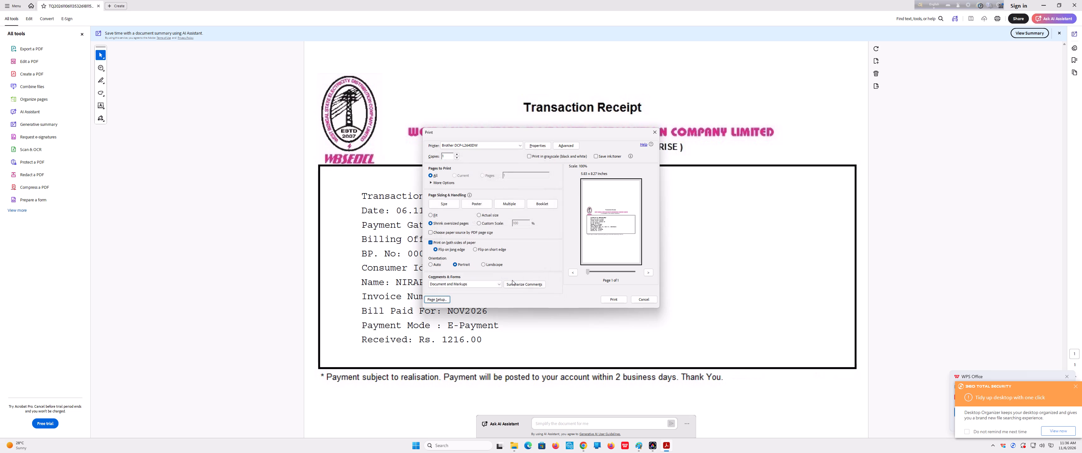
click(484, 265)
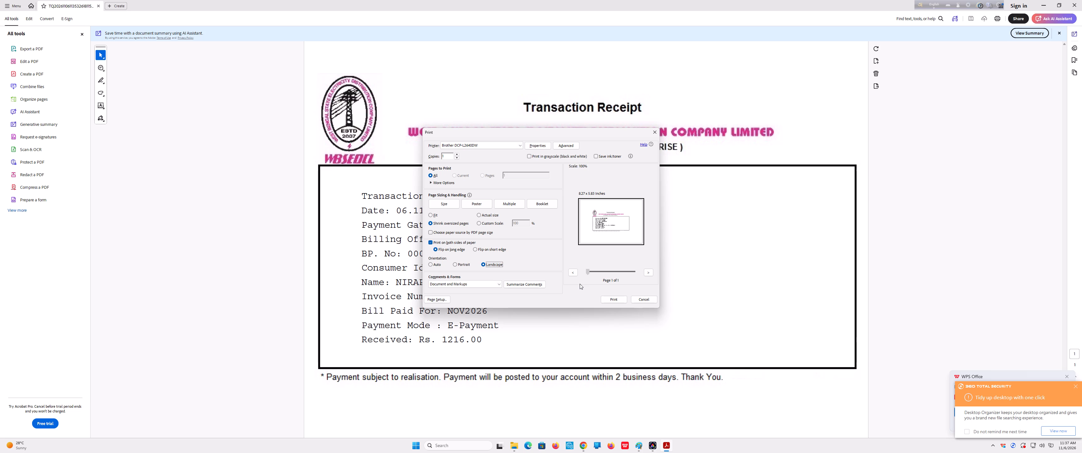
click(619, 301)
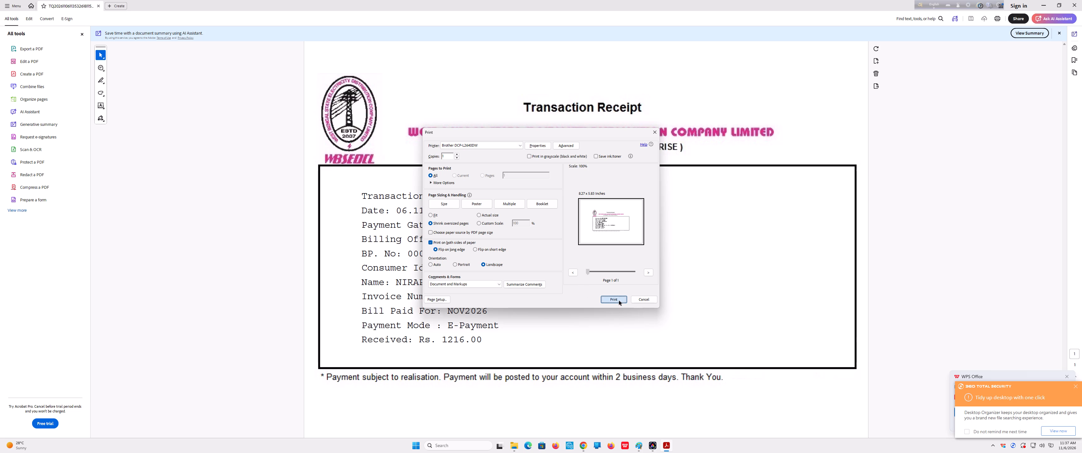
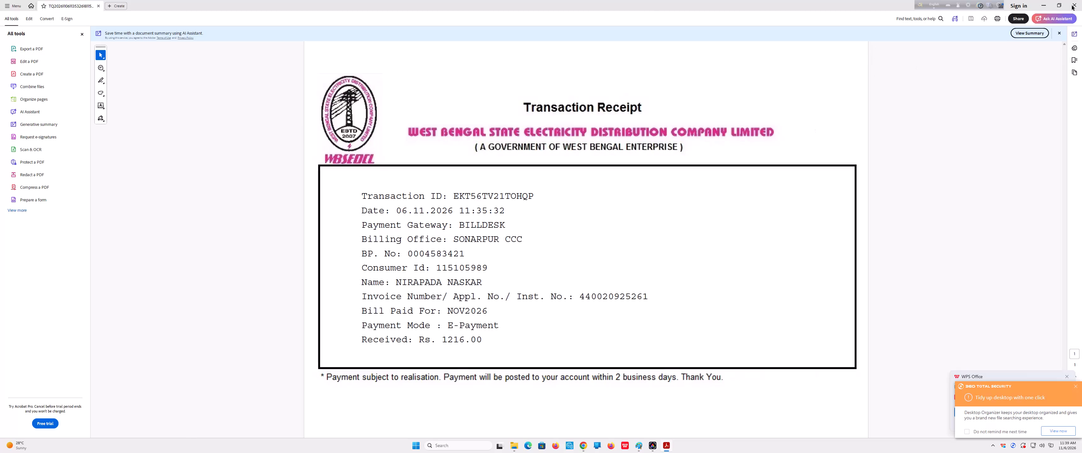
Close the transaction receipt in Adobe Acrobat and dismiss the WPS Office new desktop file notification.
click(1072, 6)
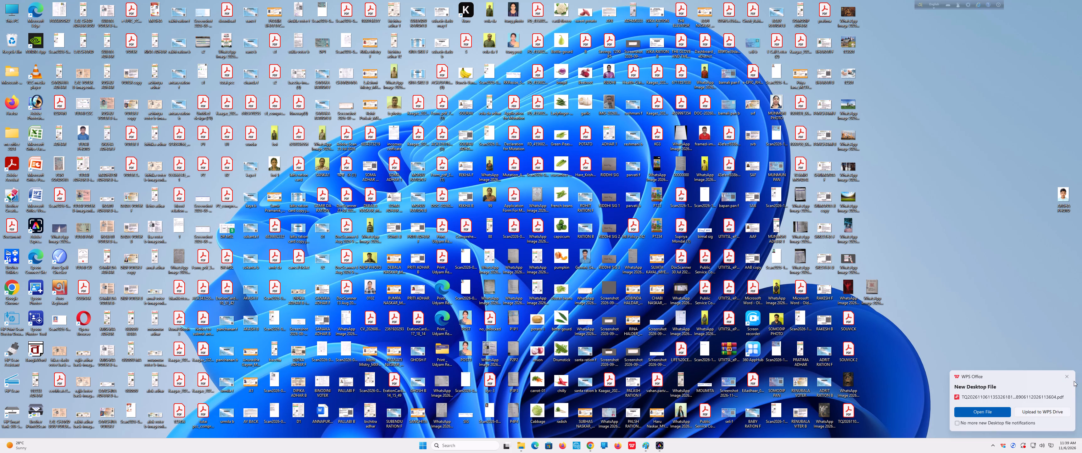
click(1069, 373)
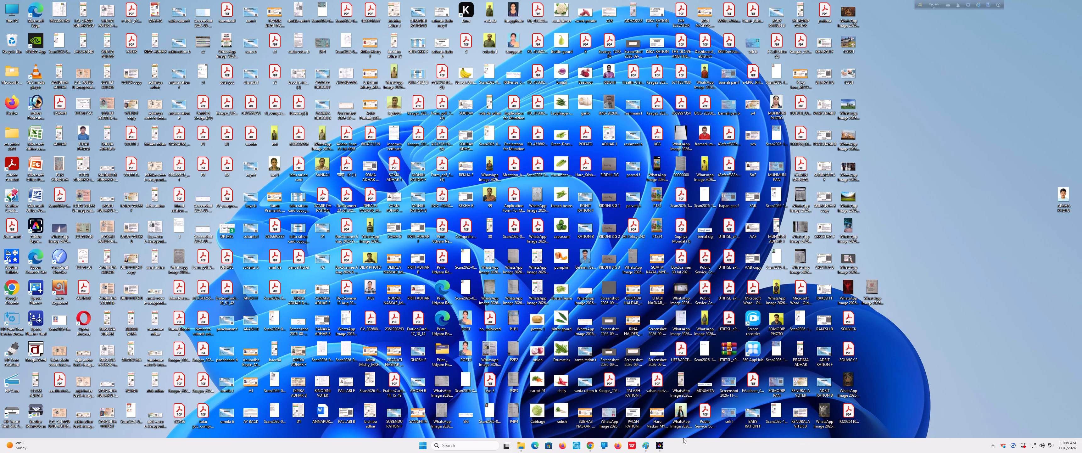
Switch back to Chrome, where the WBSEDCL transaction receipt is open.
click(588, 445)
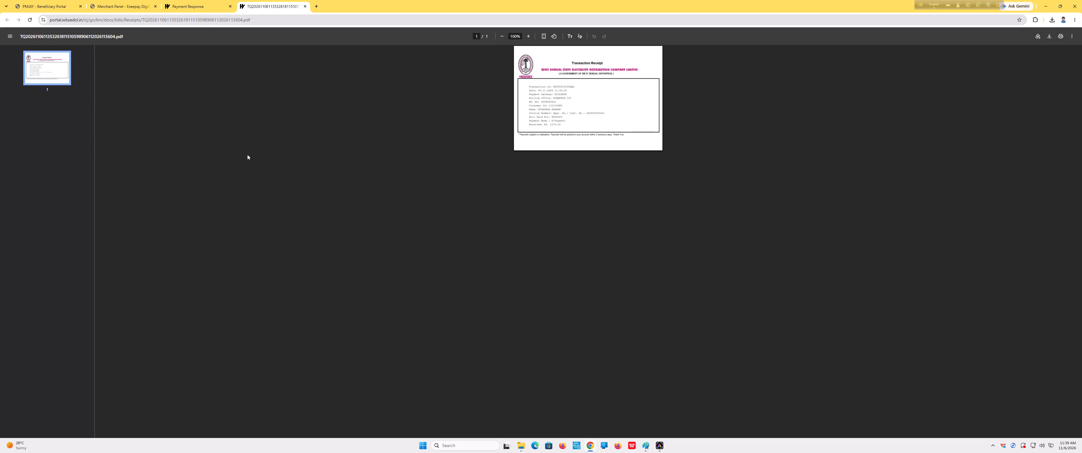
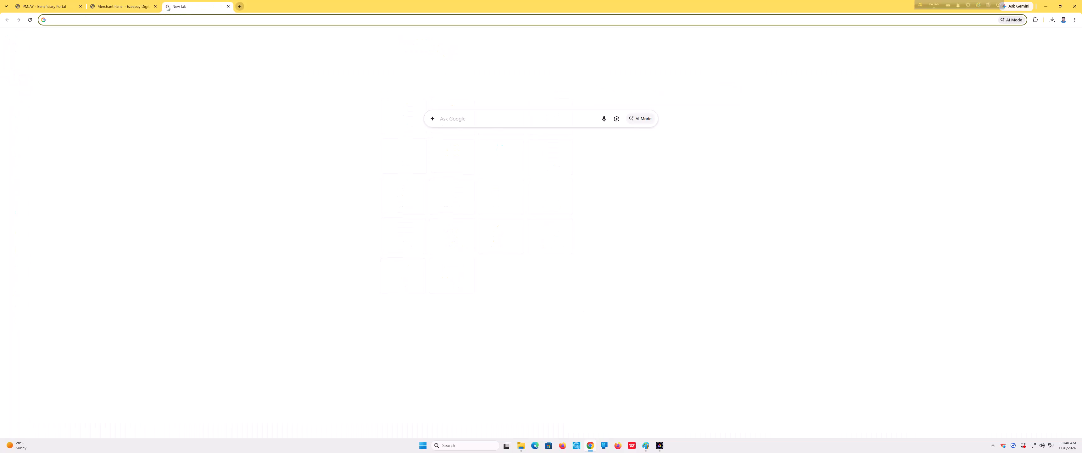
In the Ezeepay merchant portal, choose the Electricity bill category and select West Bengal Electricity as the biller.
click(123, 6)
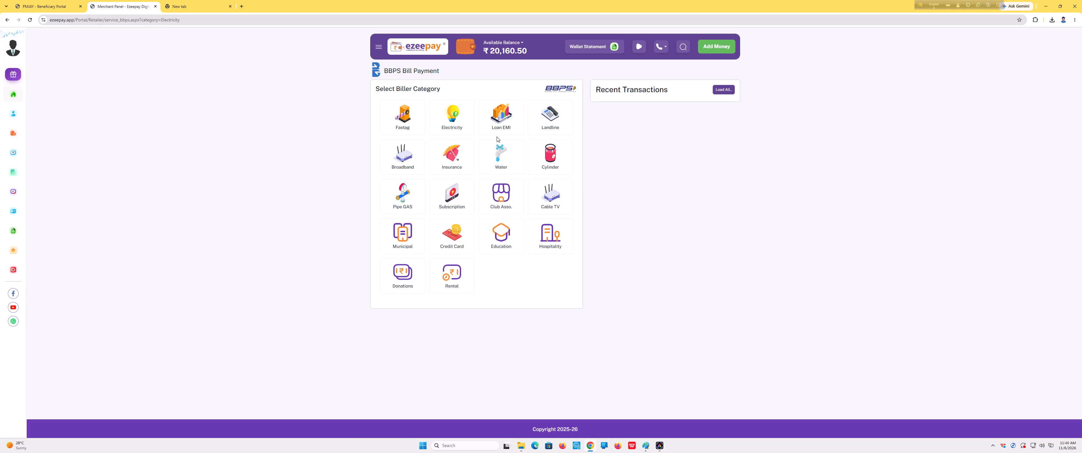
click(444, 122)
click(467, 133)
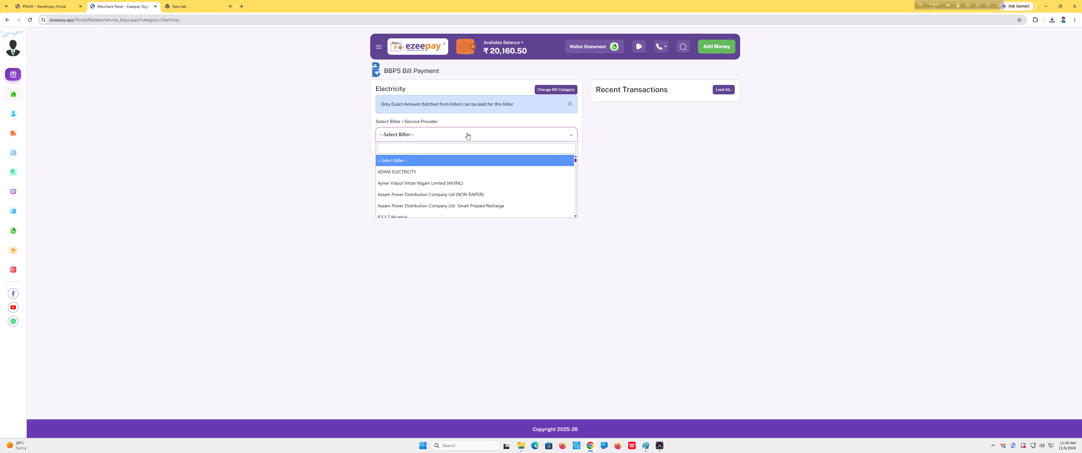
scroll(466, 167, down, 3)
scroll(466, 167, up, 3)
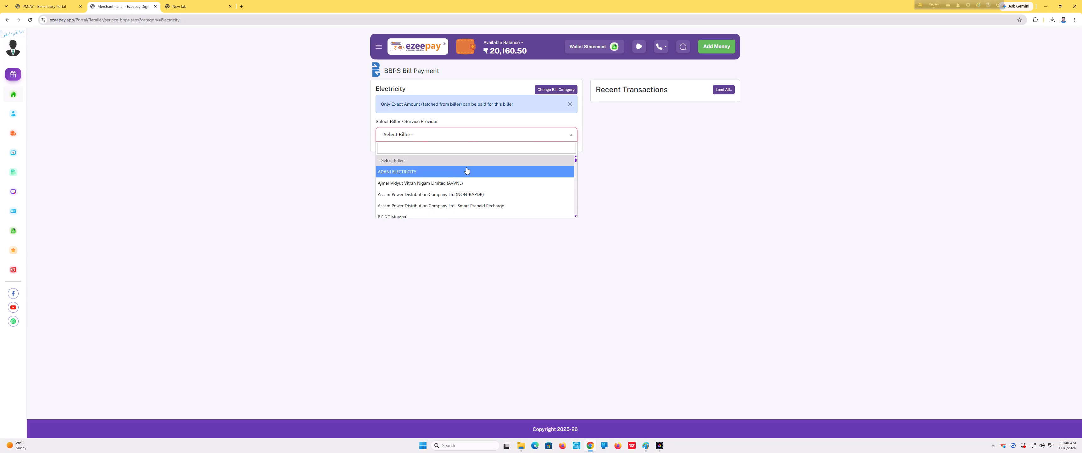
scroll(466, 150, down, 2)
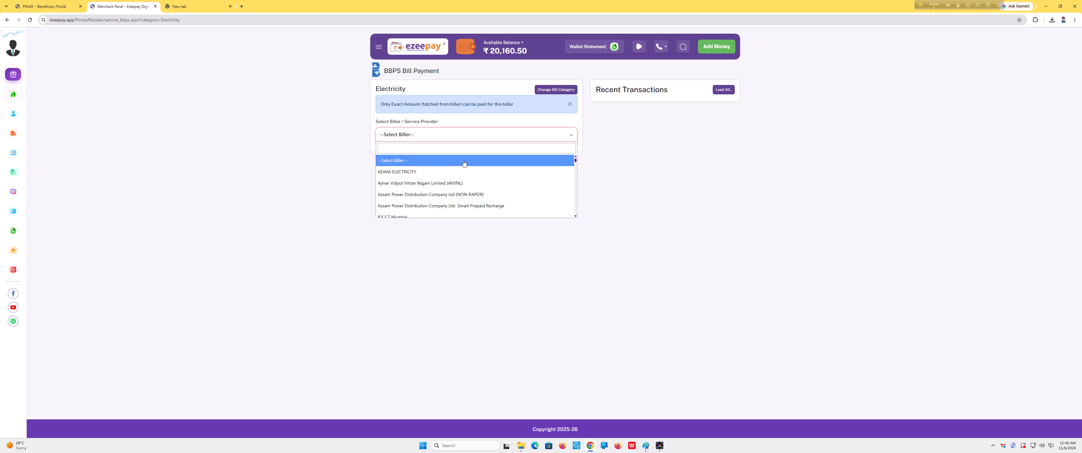
scroll(463, 160, down, 16)
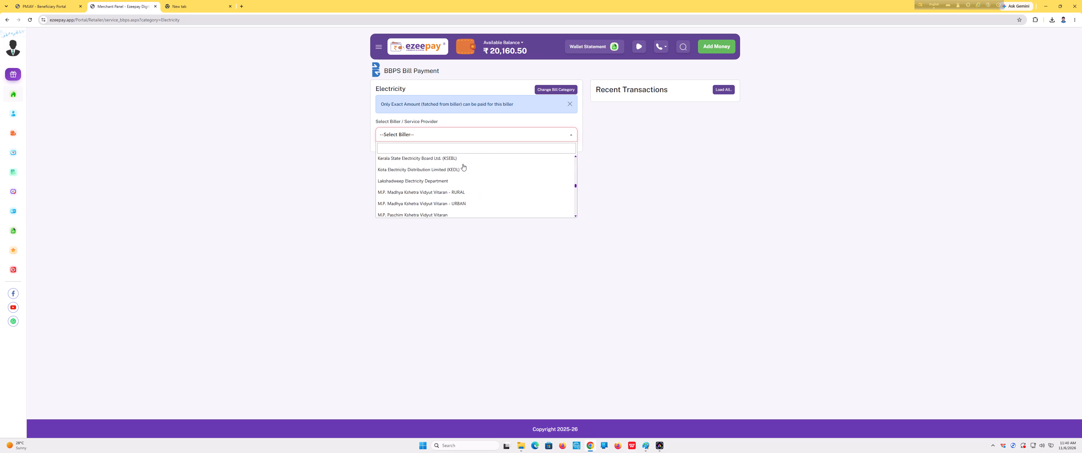
scroll(463, 164, down, 14)
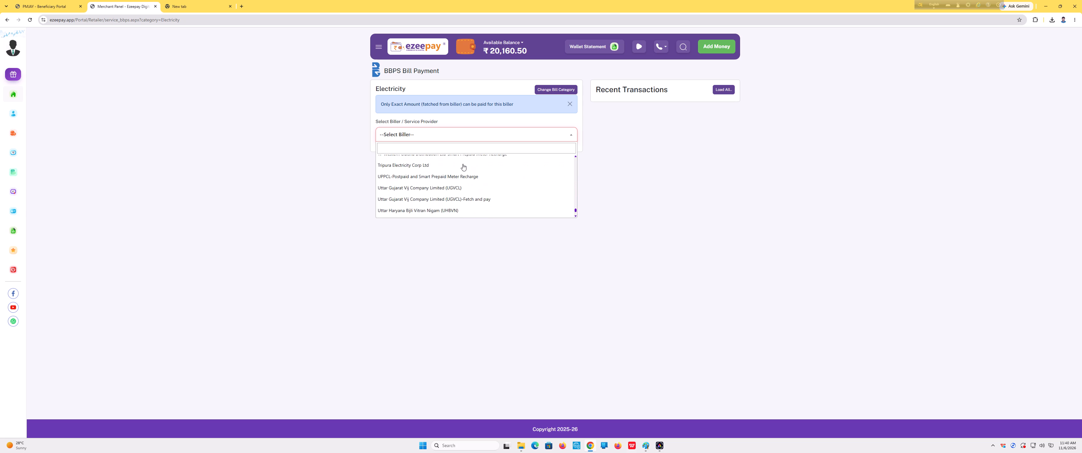
scroll(463, 164, down, 3)
click(445, 210)
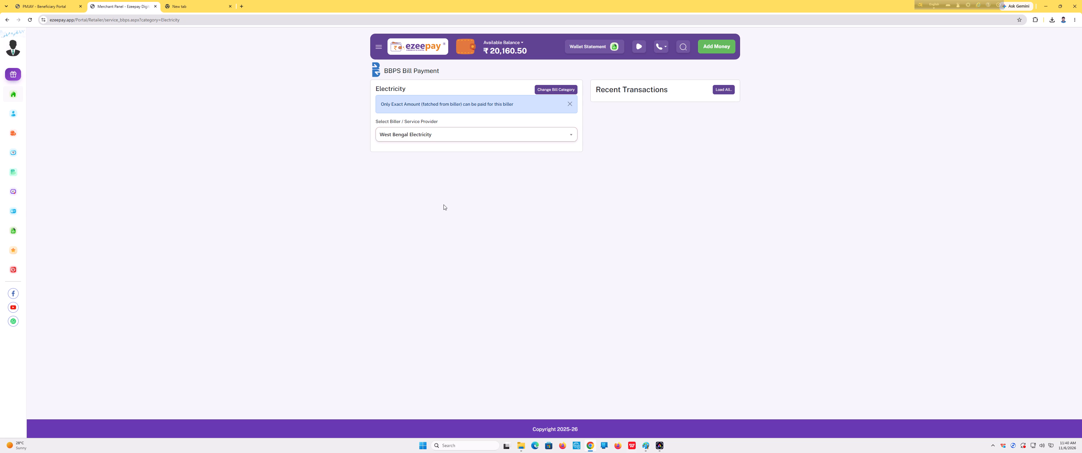
Enter the customer's consumer ID for the West Bengal Electricity bill.
click(519, 152)
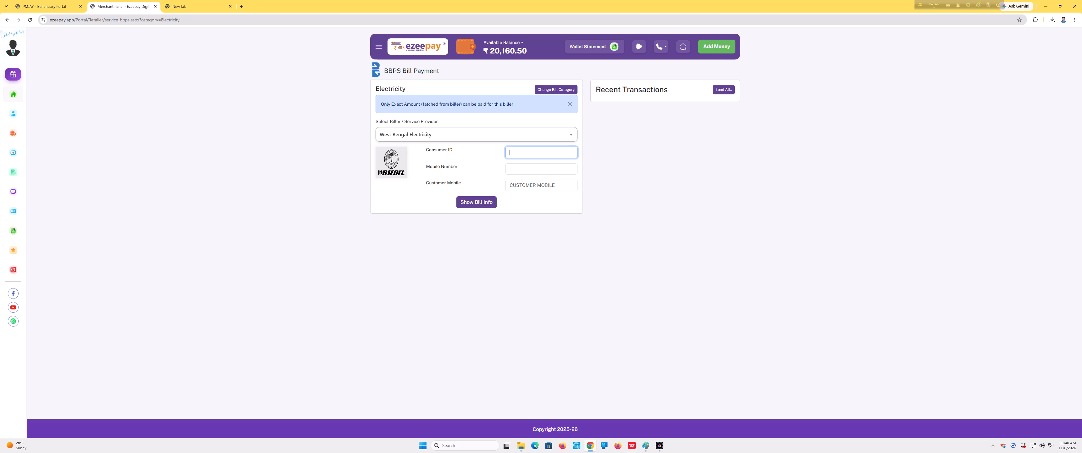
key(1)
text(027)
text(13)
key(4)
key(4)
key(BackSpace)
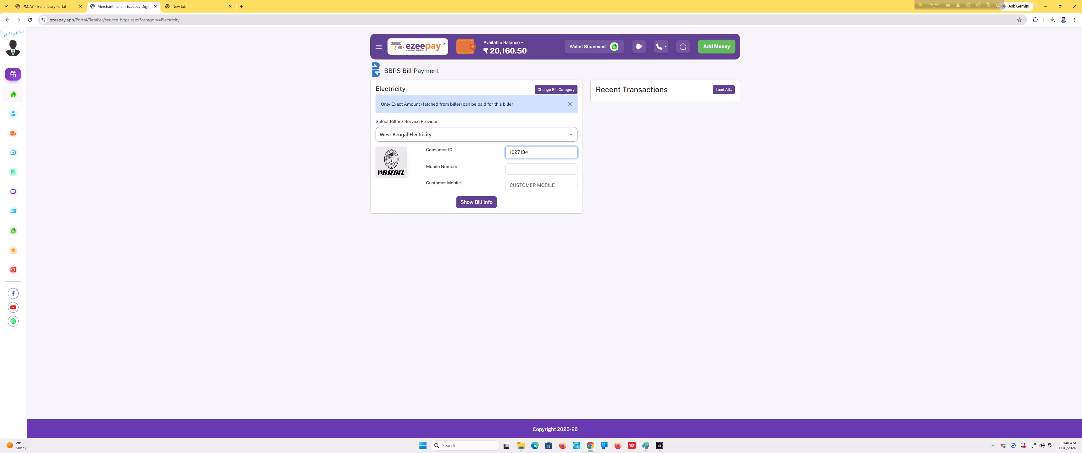
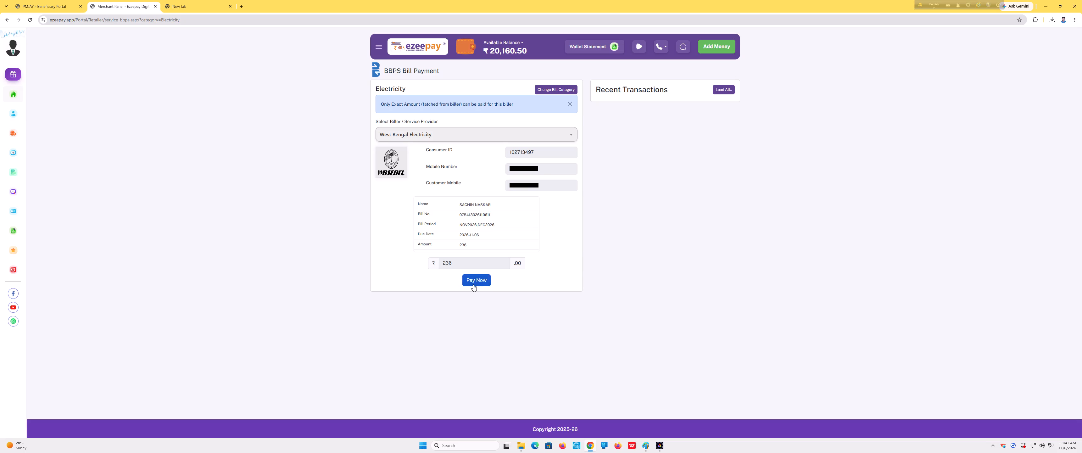
Pay the fetched West Bengal Electricity bill of Rs. 236 and confirm the payment request.
click(473, 280)
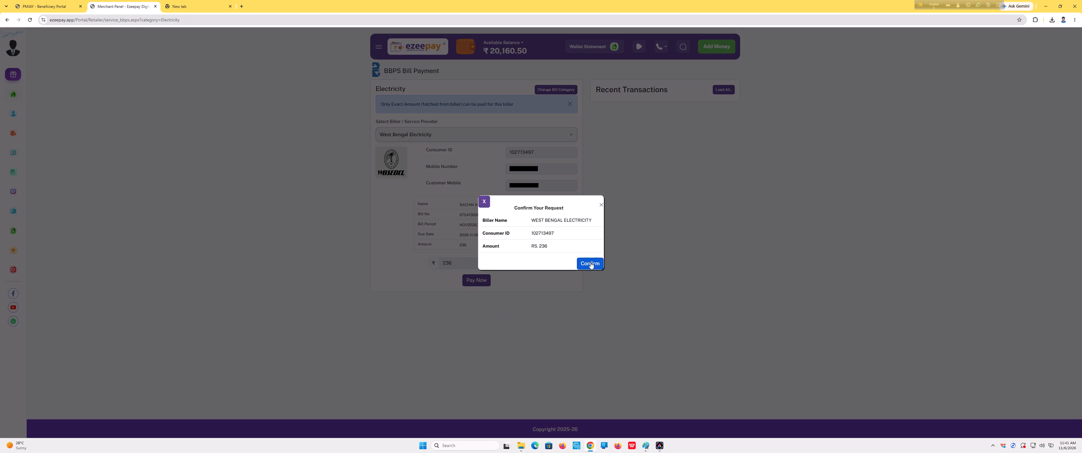
click(590, 262)
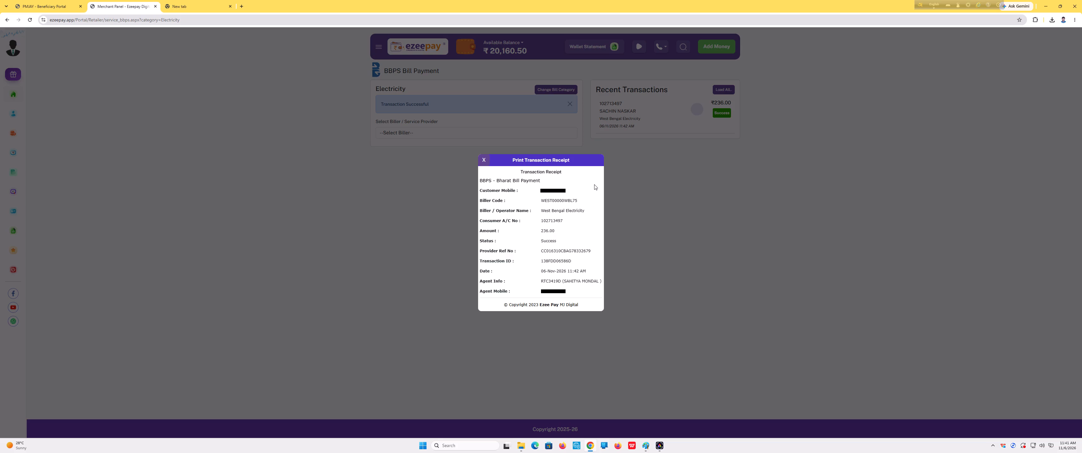
Save the transaction receipt as a PDF named sachin1 on the Desktop and close the receipt.
click(594, 184)
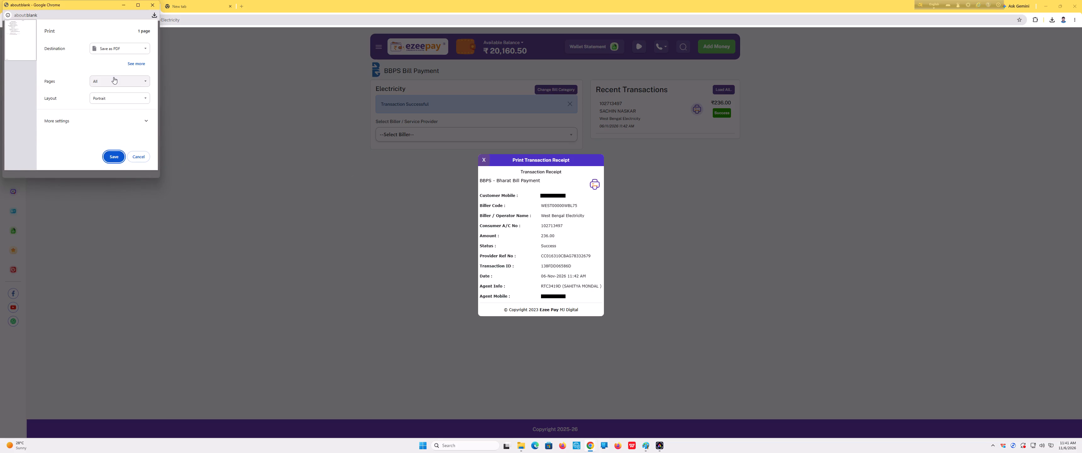
click(112, 153)
click(32, 63)
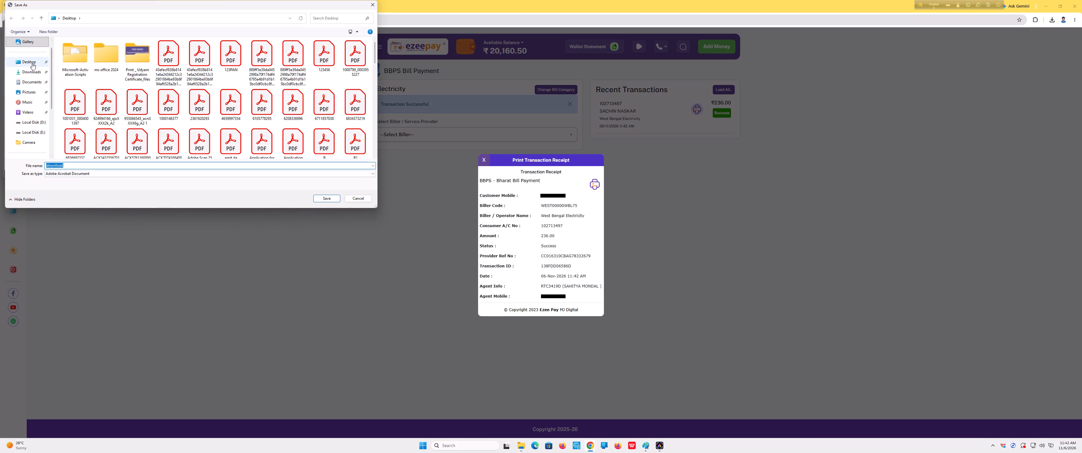
click(94, 168)
key(BackSpace)
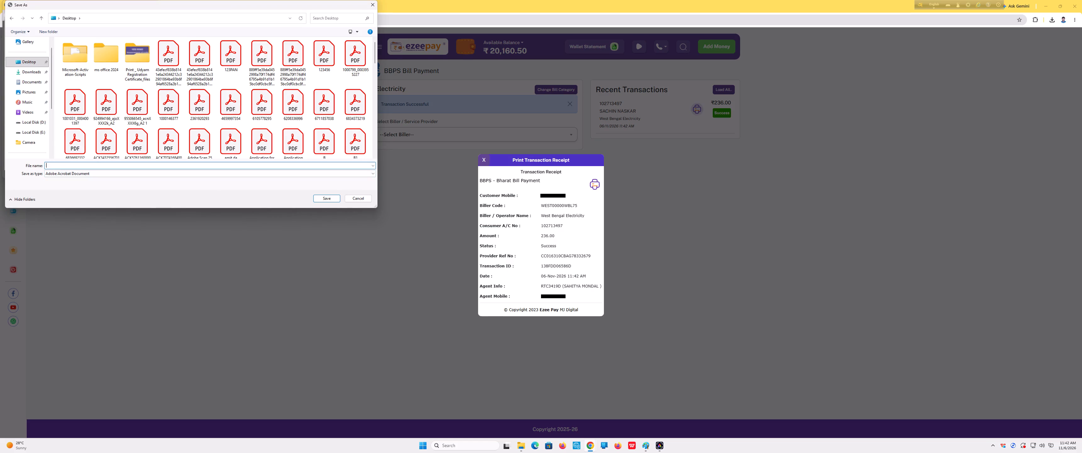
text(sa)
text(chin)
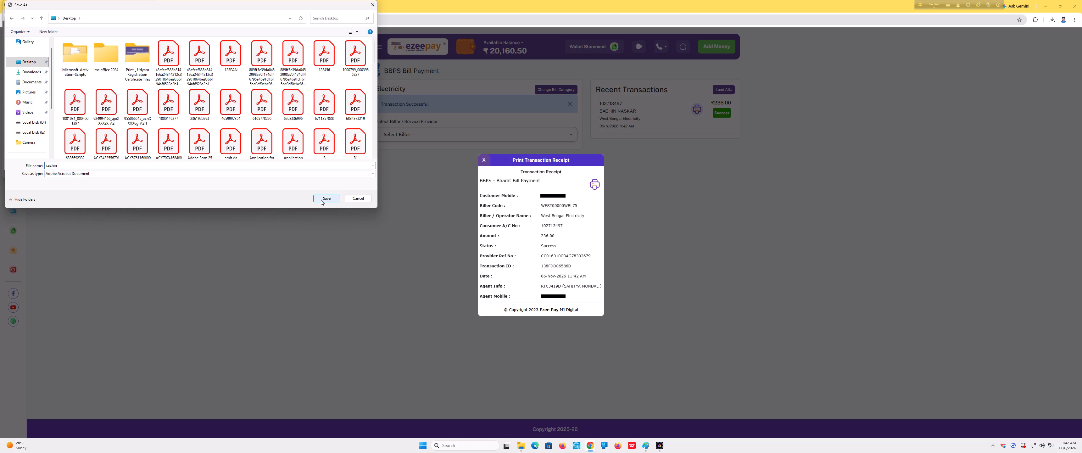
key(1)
click(331, 200)
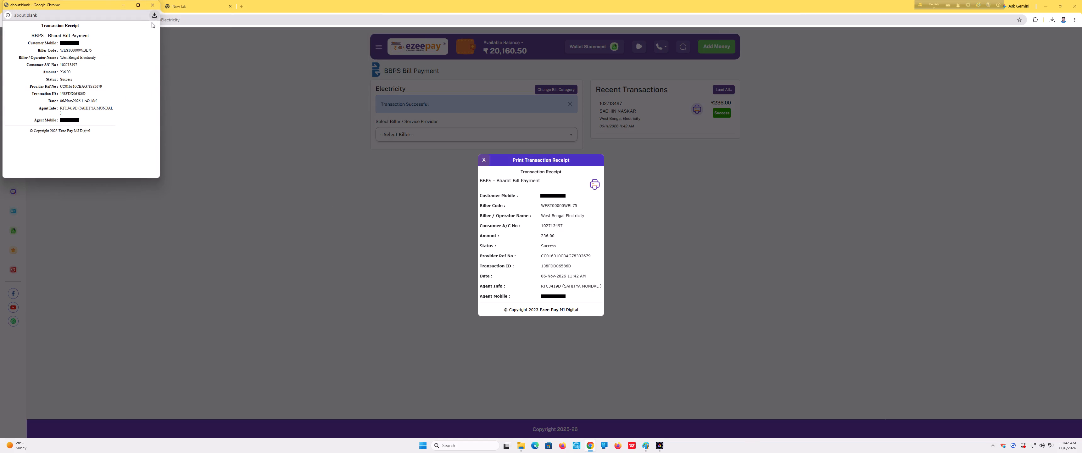
click(152, 6)
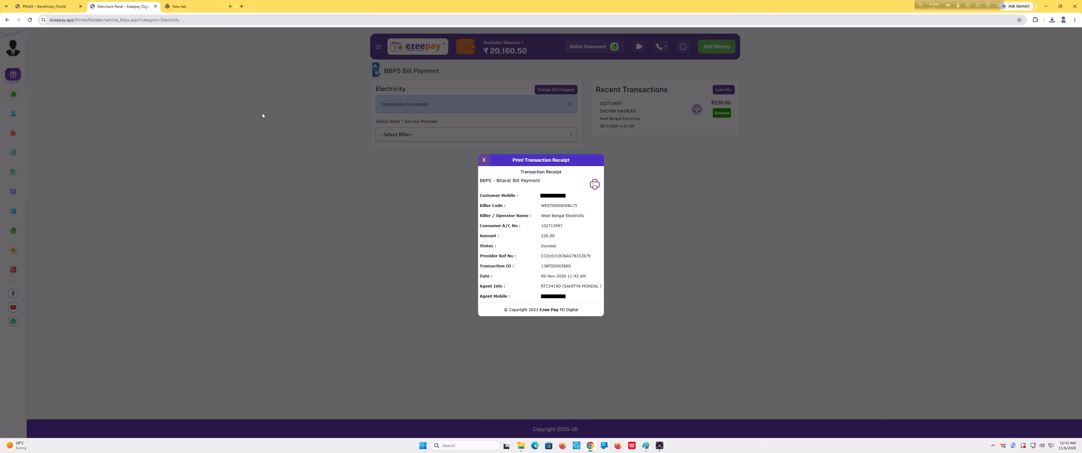
click(669, 193)
click(480, 156)
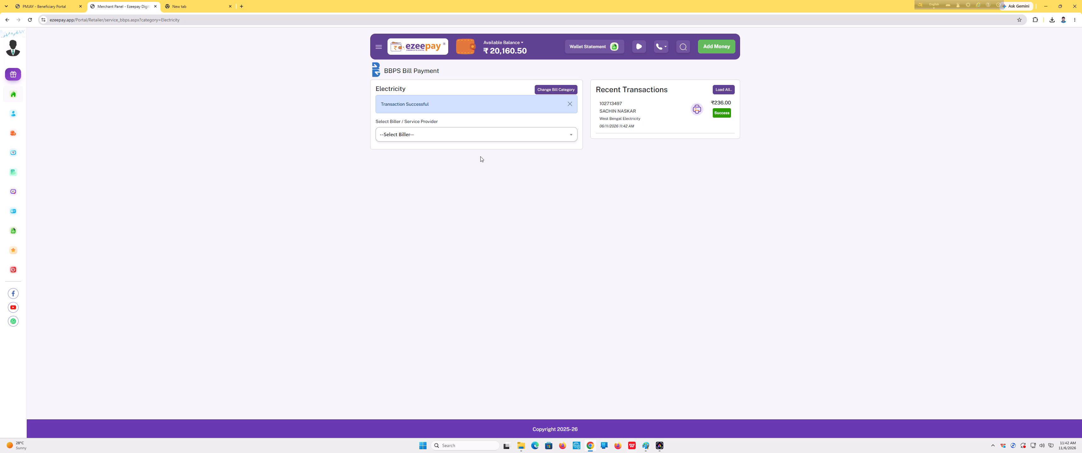
Select West Bengal Electricity as the biller again and enter the next customer's consumer ID.
click(470, 132)
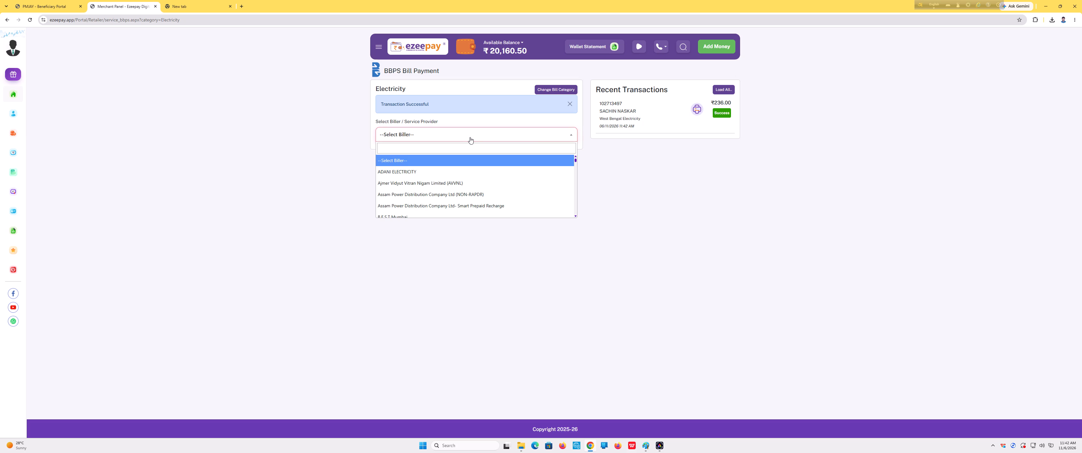
scroll(476, 171, down, 20)
scroll(476, 171, down, 12)
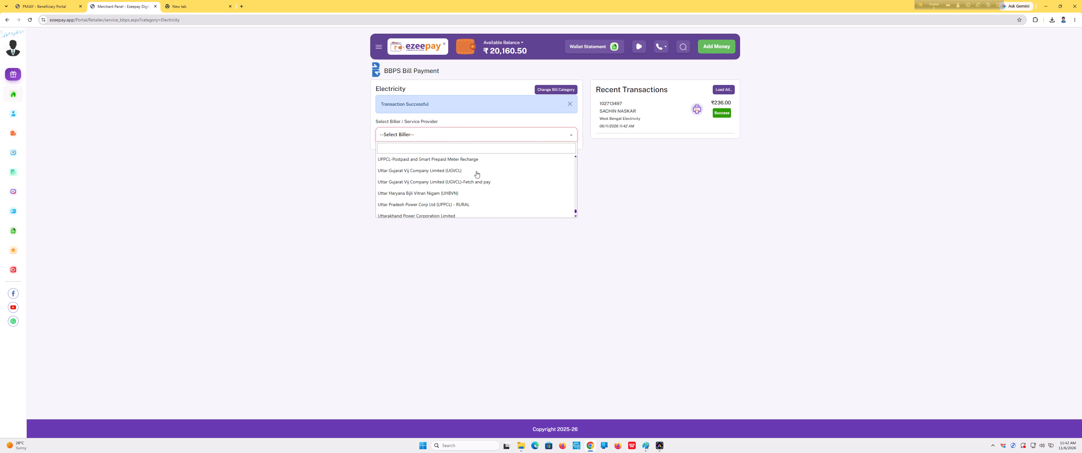
scroll(476, 171, down, 11)
click(479, 211)
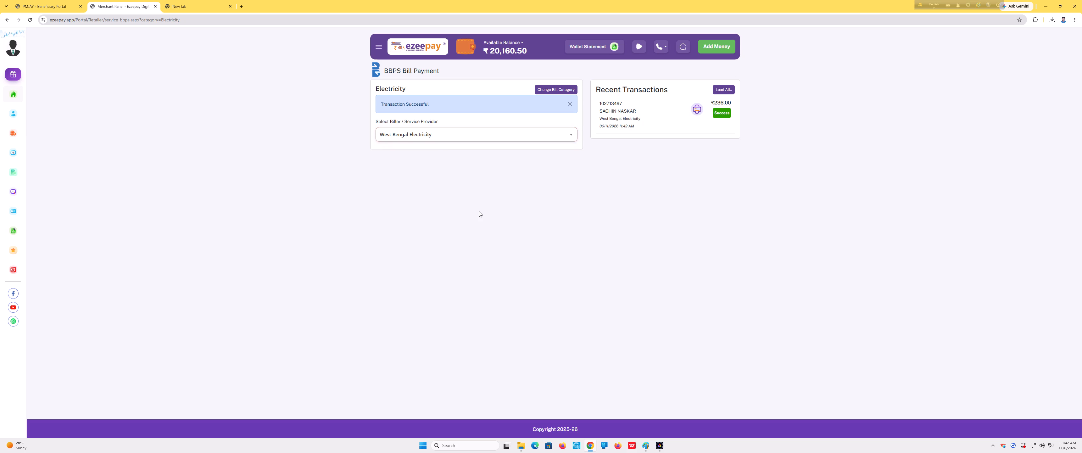
click(521, 153)
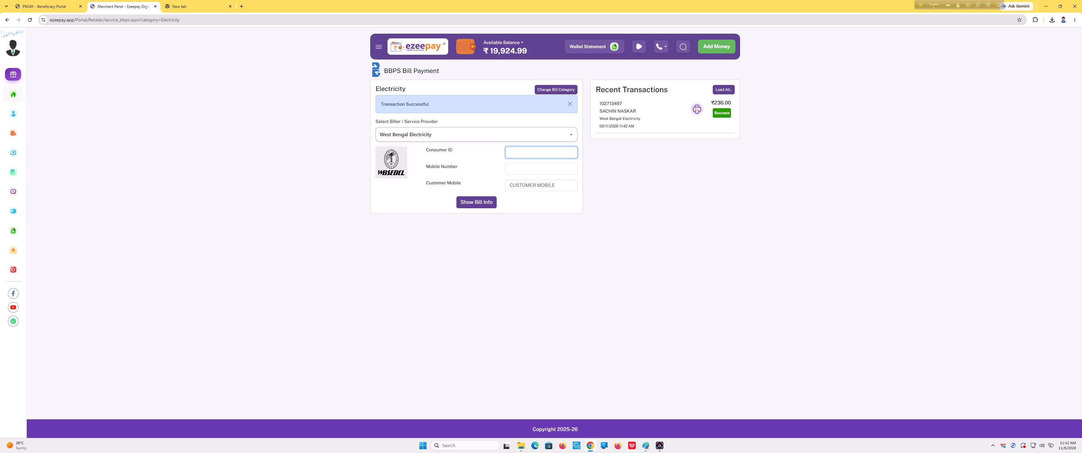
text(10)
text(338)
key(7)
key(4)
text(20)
Open the wallet statement and search from 11/10/2026, first up to 11/06/2026 and again up to 11/05/2026.
click(615, 46)
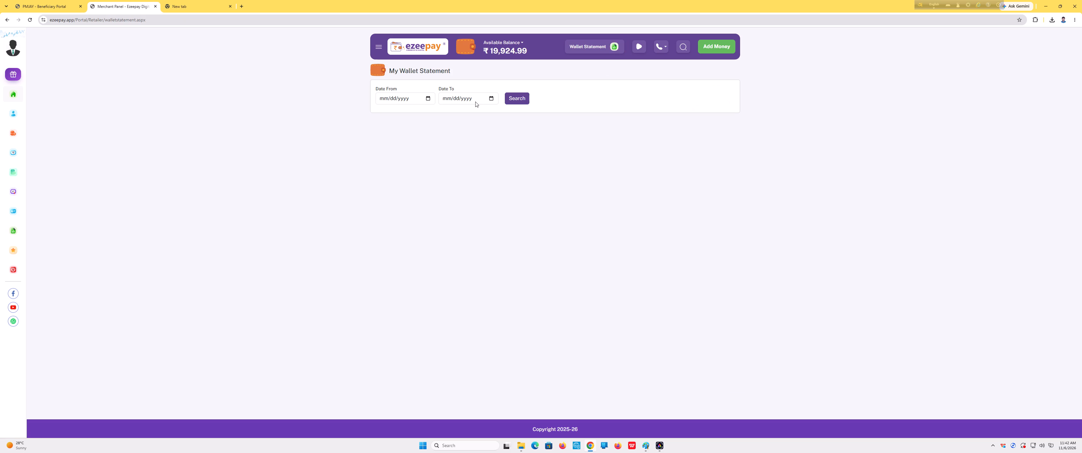
click(430, 98)
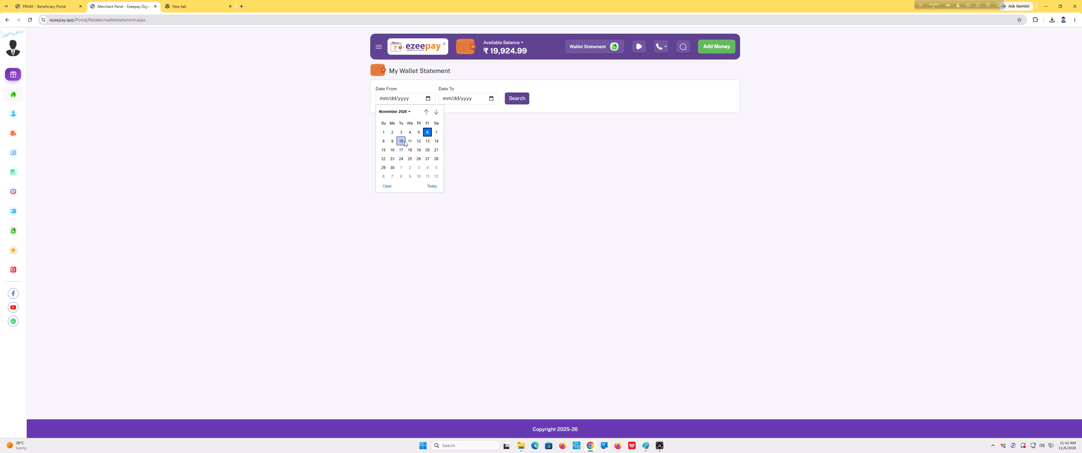
click(404, 141)
click(489, 98)
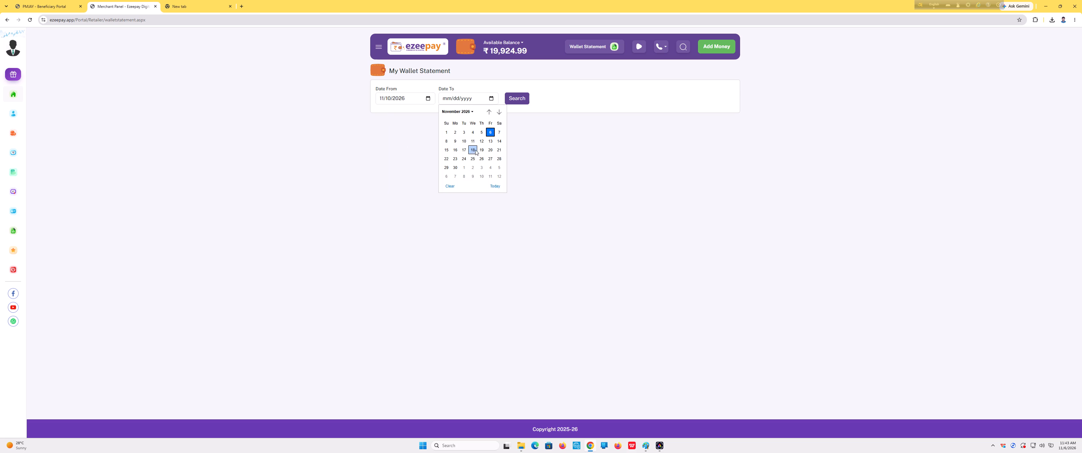
click(489, 134)
click(515, 99)
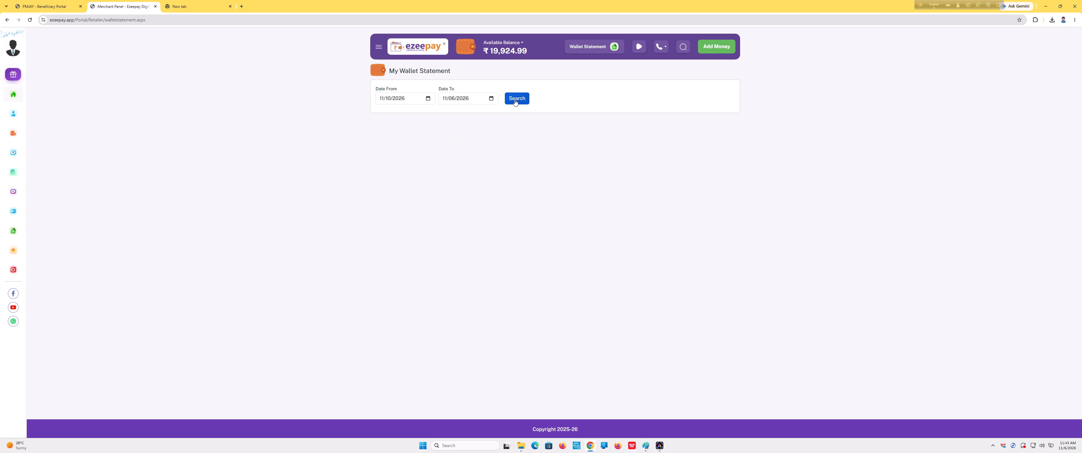
click(491, 98)
click(483, 133)
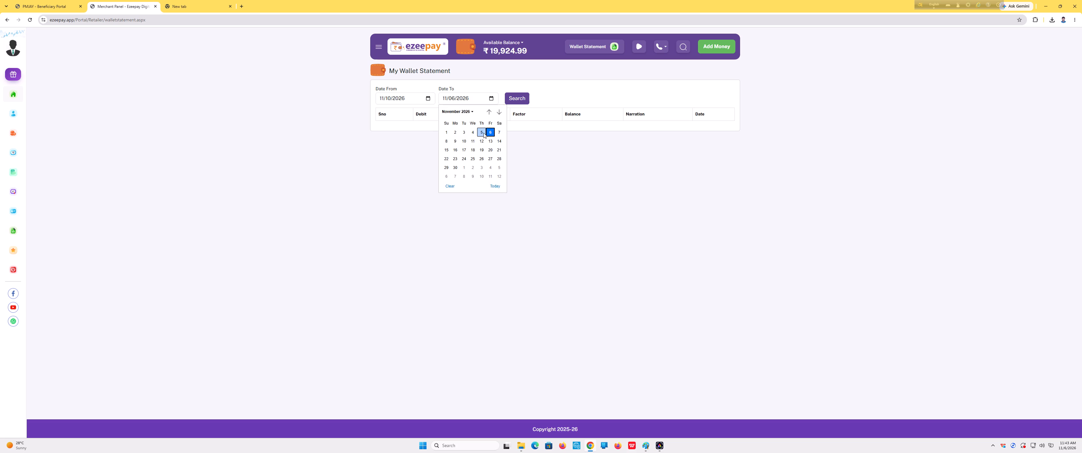
click(516, 98)
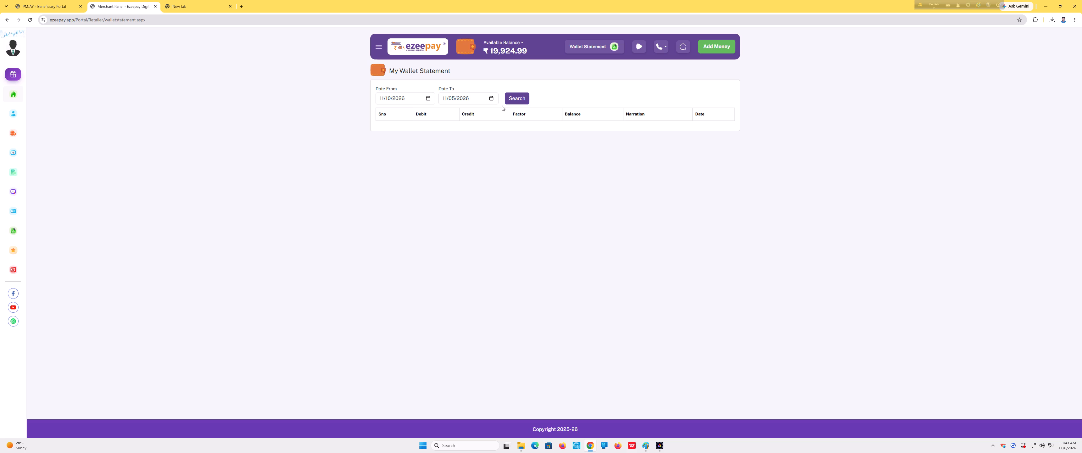
Search the wallet statement from 10/10/2026 to 11/06/2026, review the entries, and return to the electricity bill payment page.
click(489, 96)
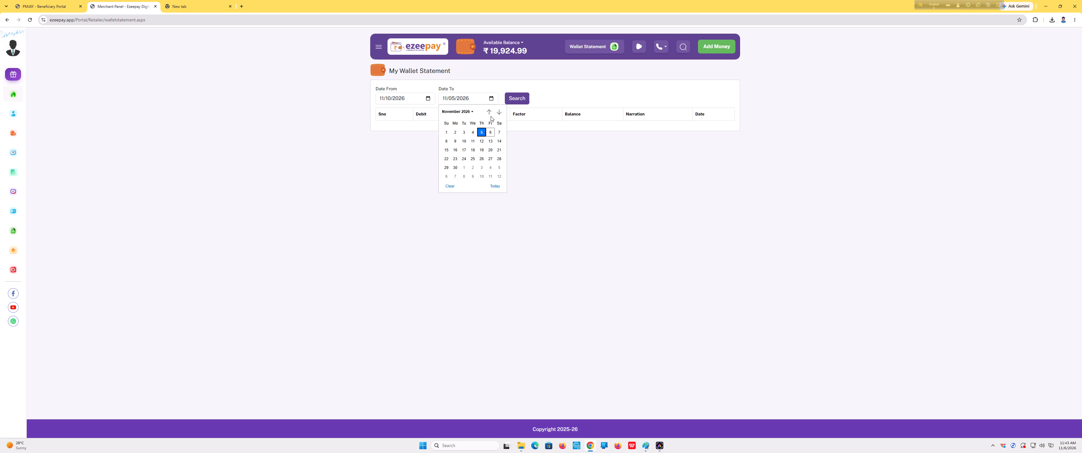
click(423, 98)
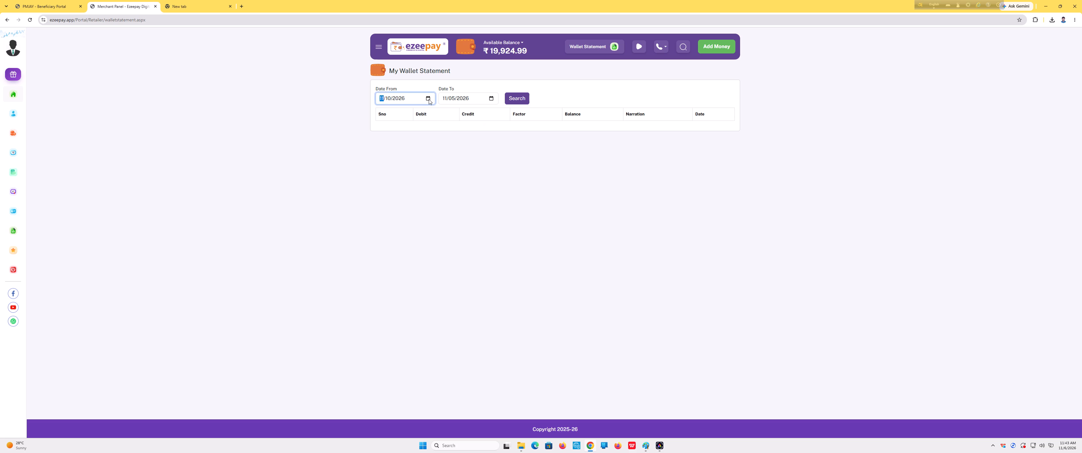
click(429, 99)
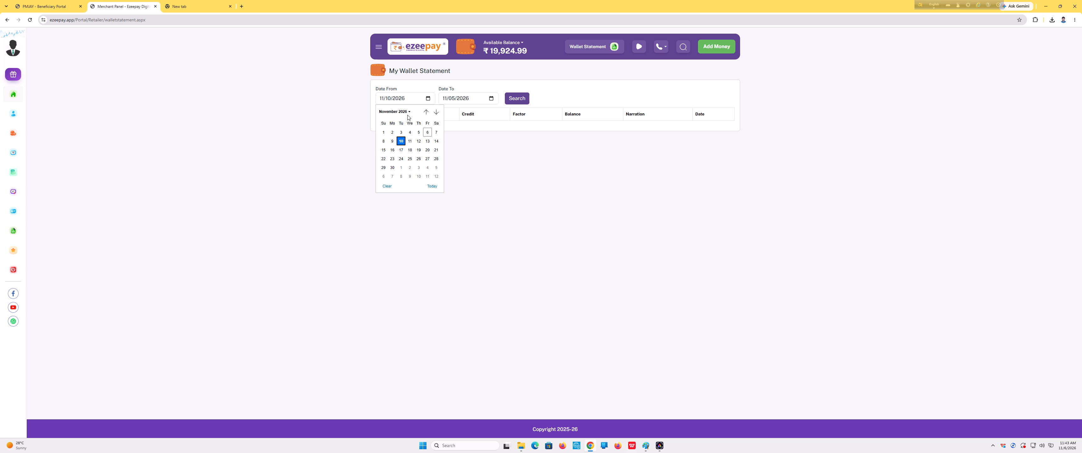
click(407, 110)
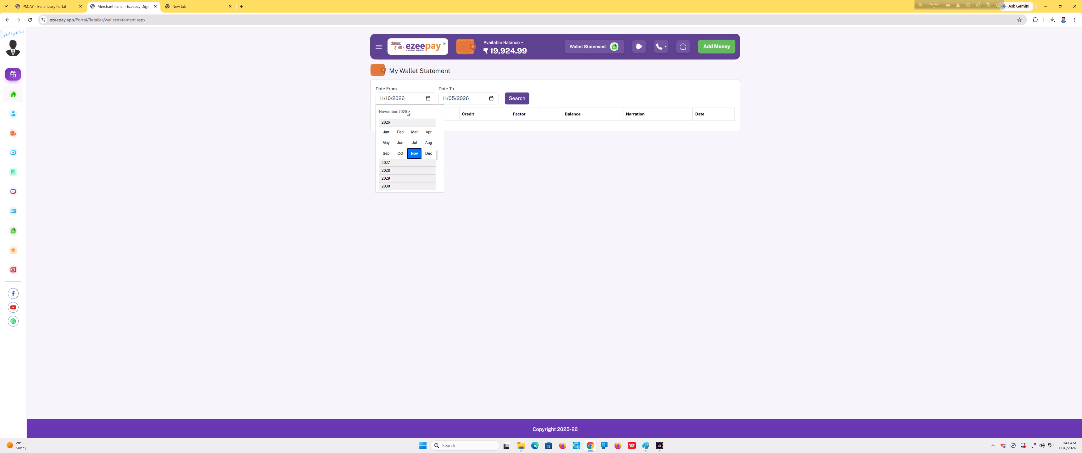
click(400, 150)
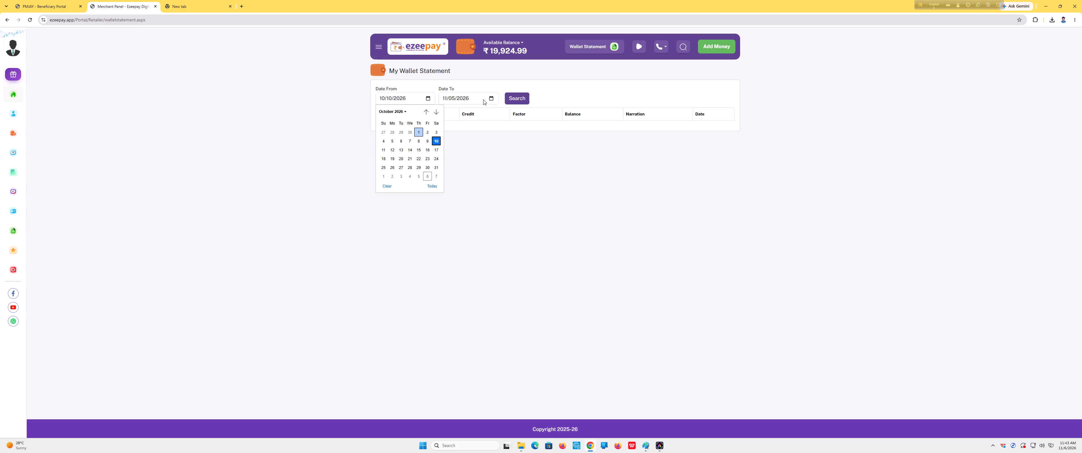
click(492, 99)
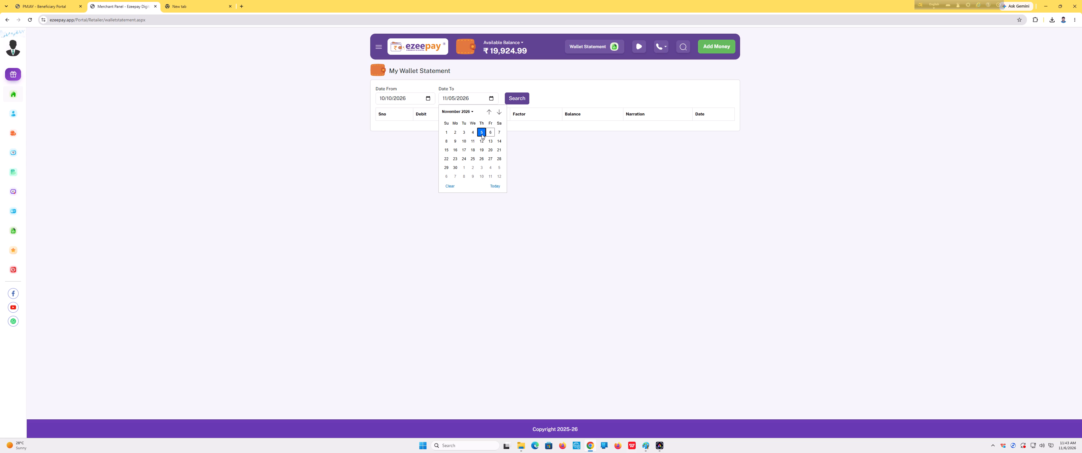
click(482, 132)
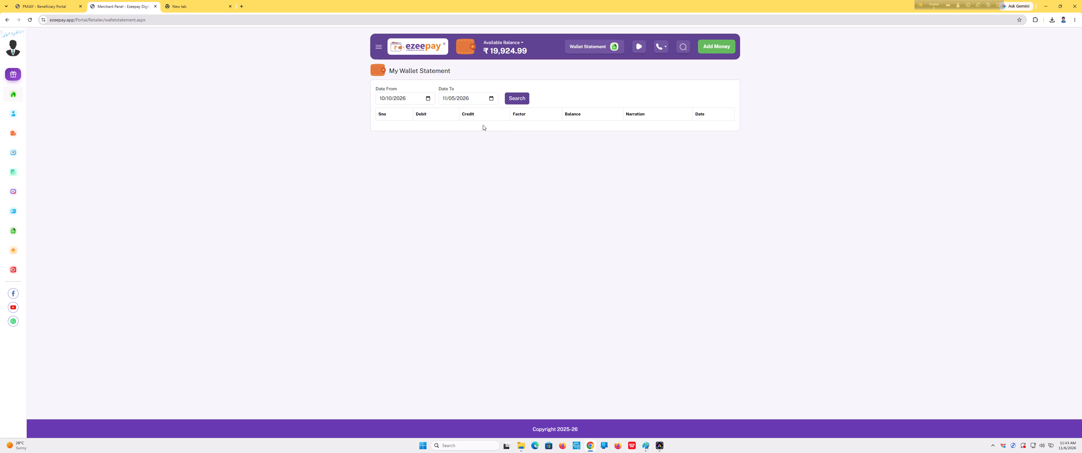
click(494, 99)
click(492, 99)
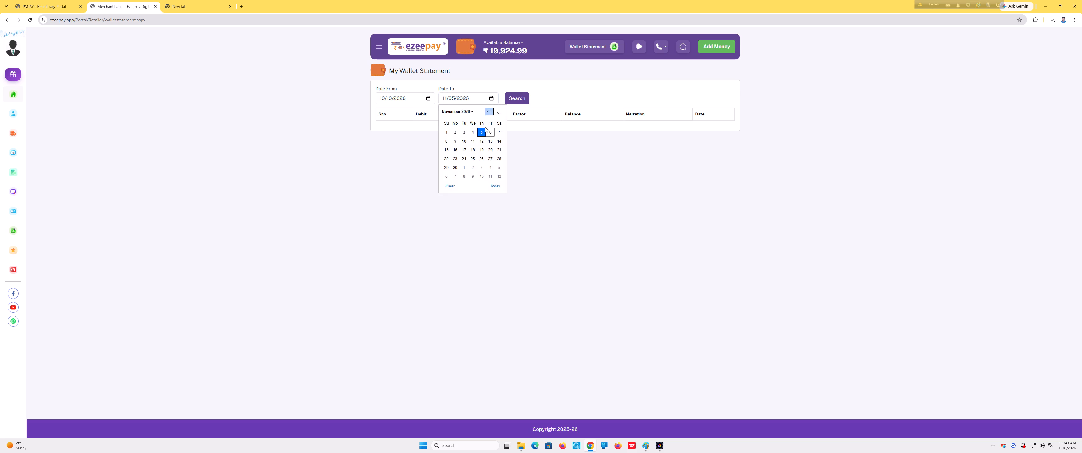
click(488, 131)
click(513, 96)
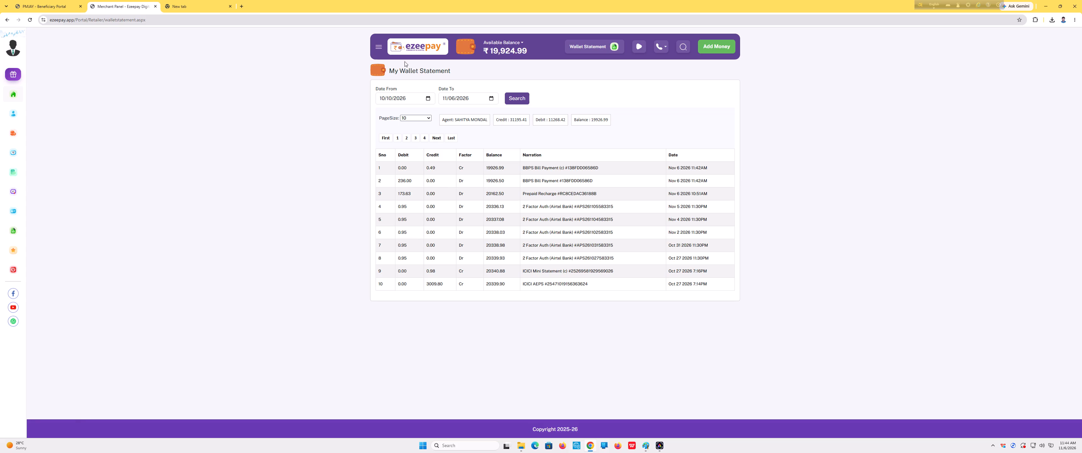
click(6, 19)
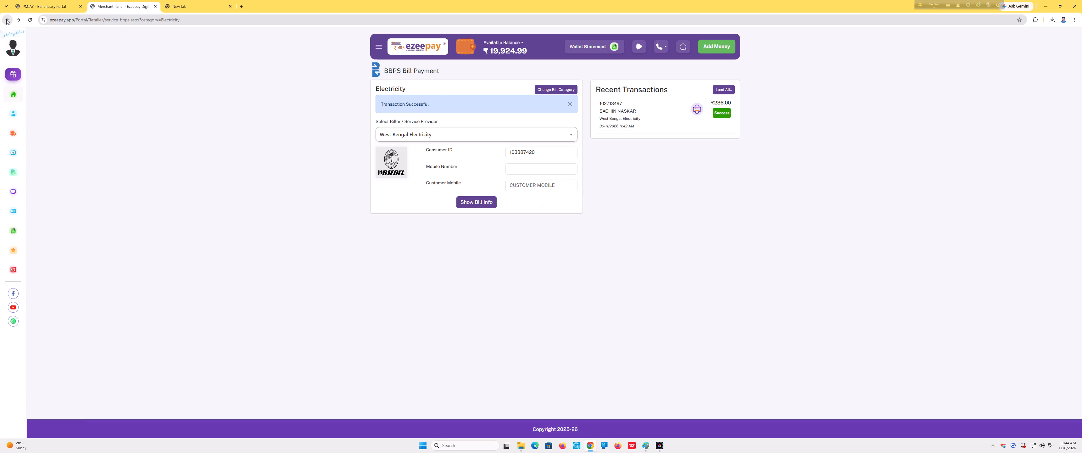
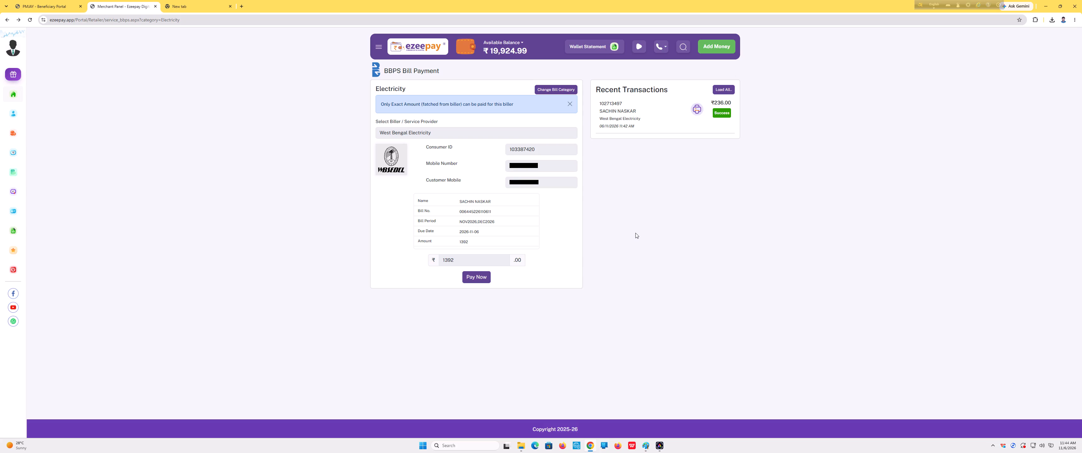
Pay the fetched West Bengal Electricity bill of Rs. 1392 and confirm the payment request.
click(479, 281)
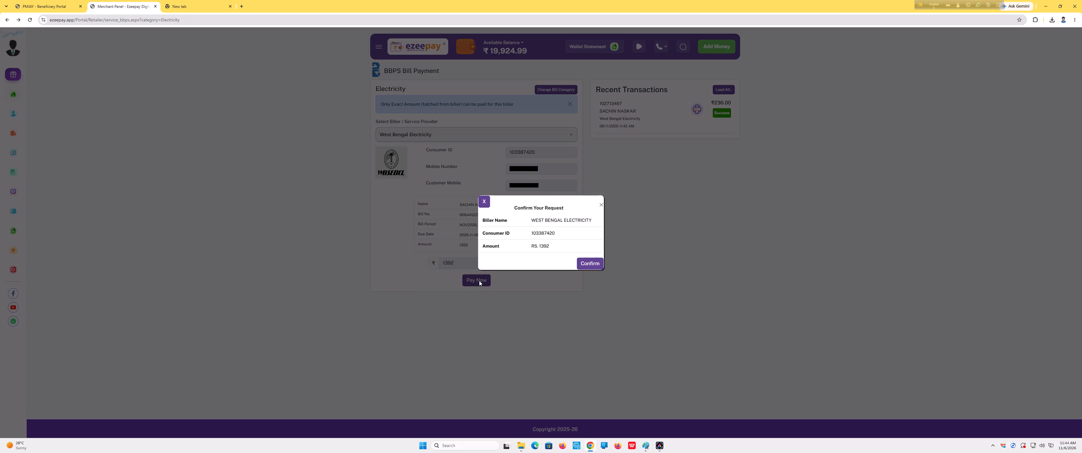
click(587, 262)
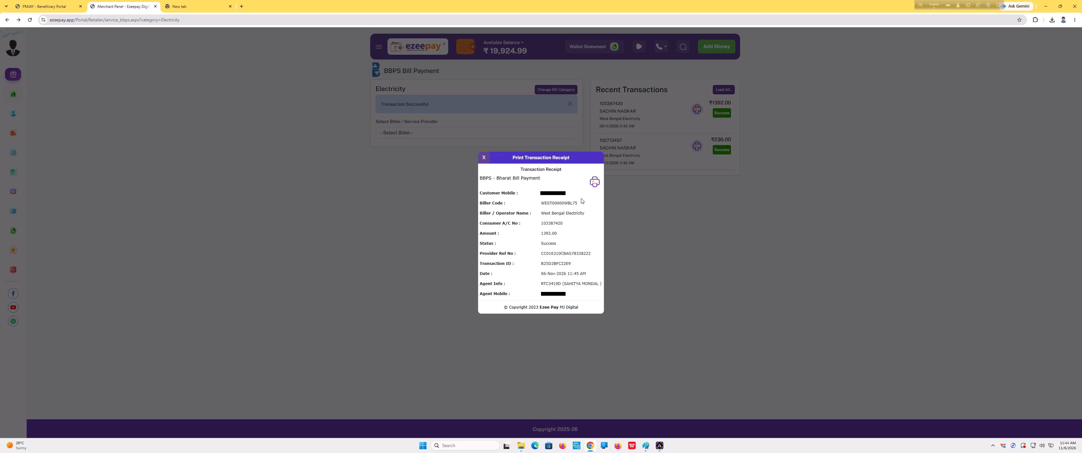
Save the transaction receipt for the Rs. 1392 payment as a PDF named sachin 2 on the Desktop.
click(596, 182)
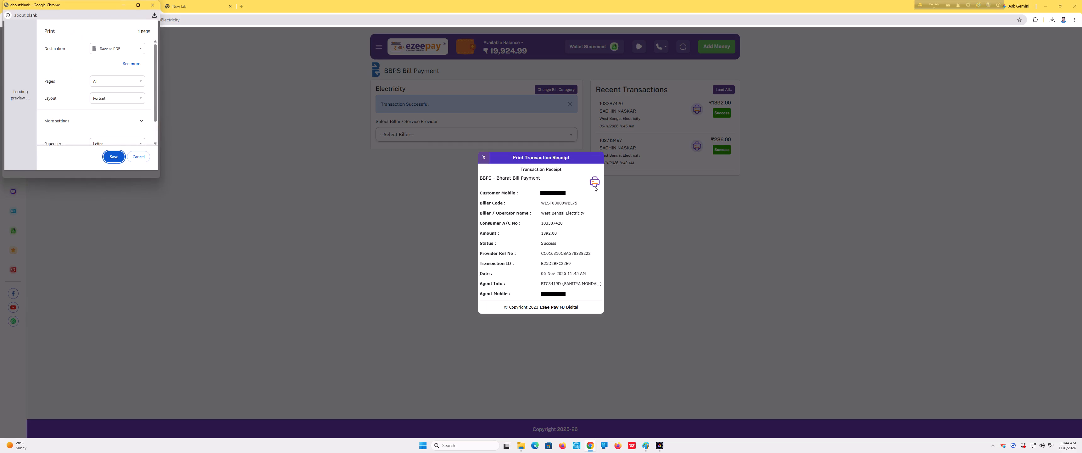
click(116, 161)
click(32, 62)
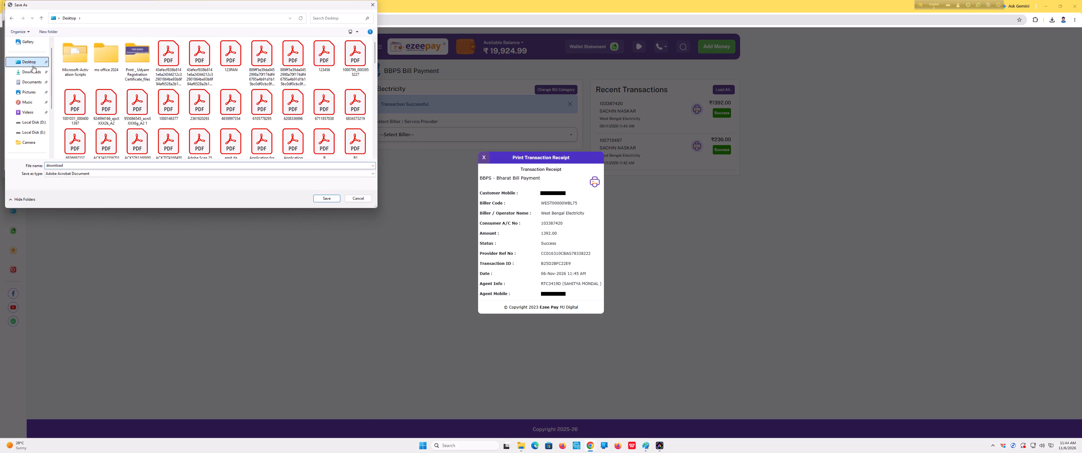
click(74, 166)
key(BackSpace)
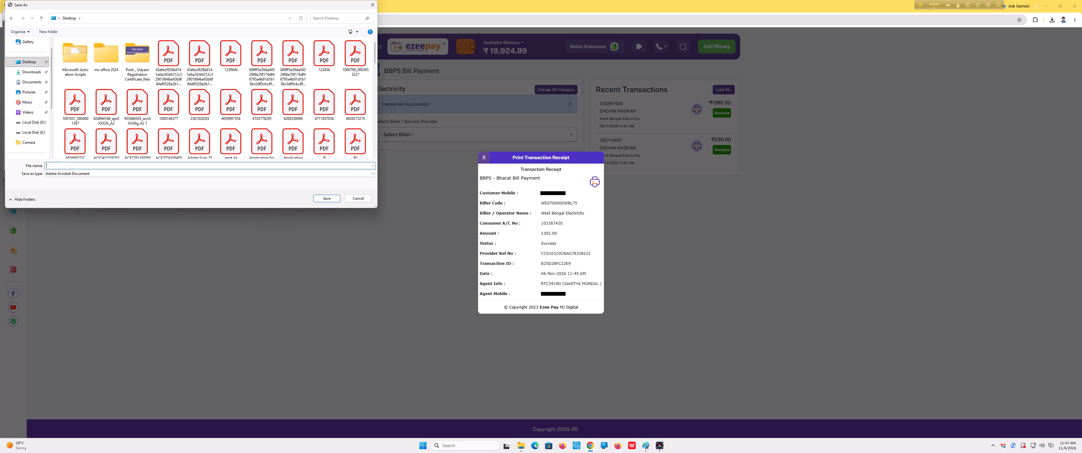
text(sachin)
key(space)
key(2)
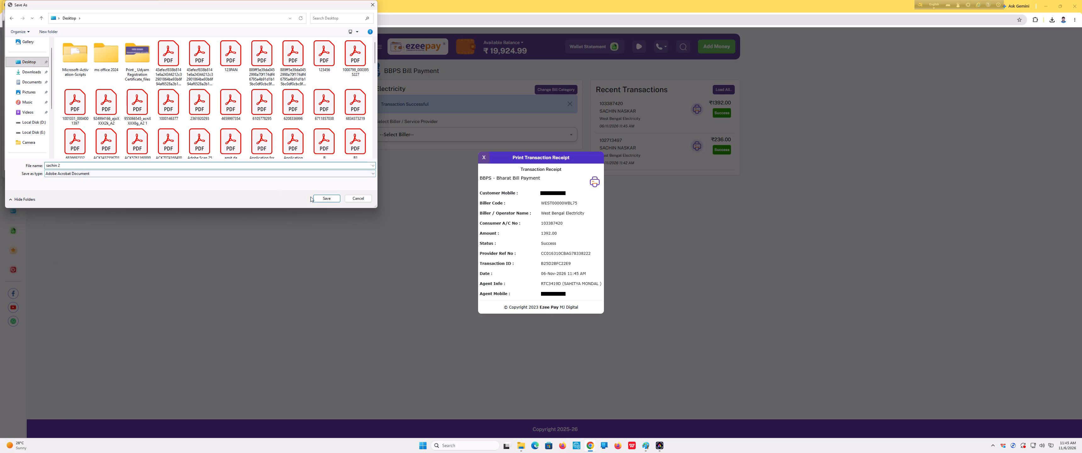
click(319, 197)
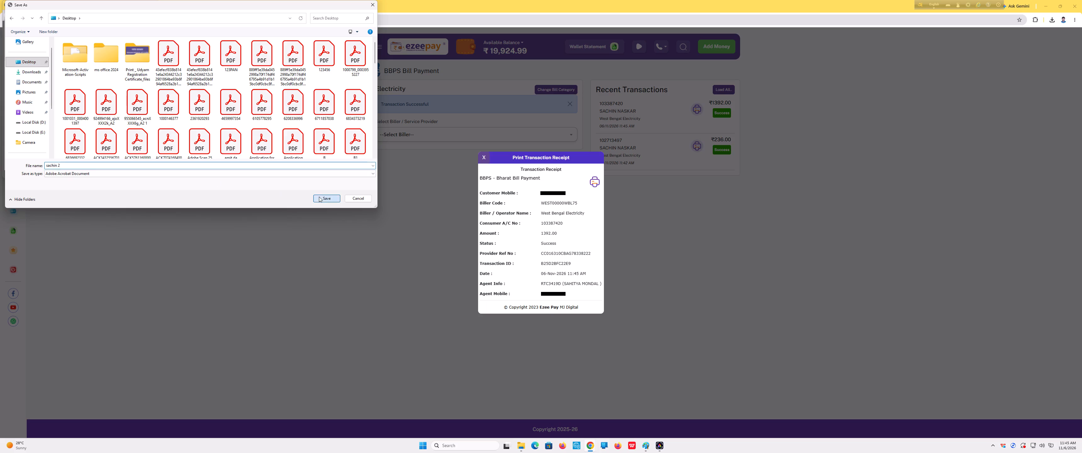
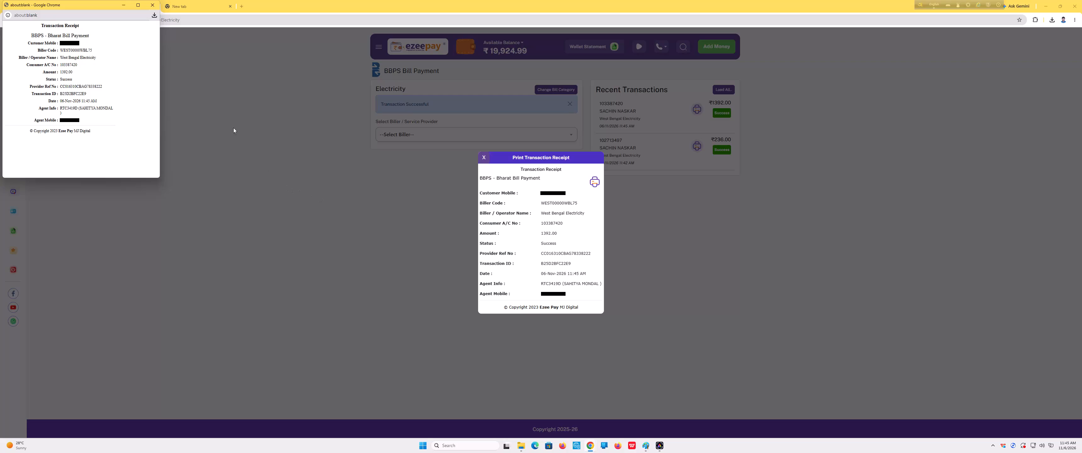
Close the transaction receipt for the Rs. 1392 payment to return to the bill payment form.
click(442, 164)
click(479, 158)
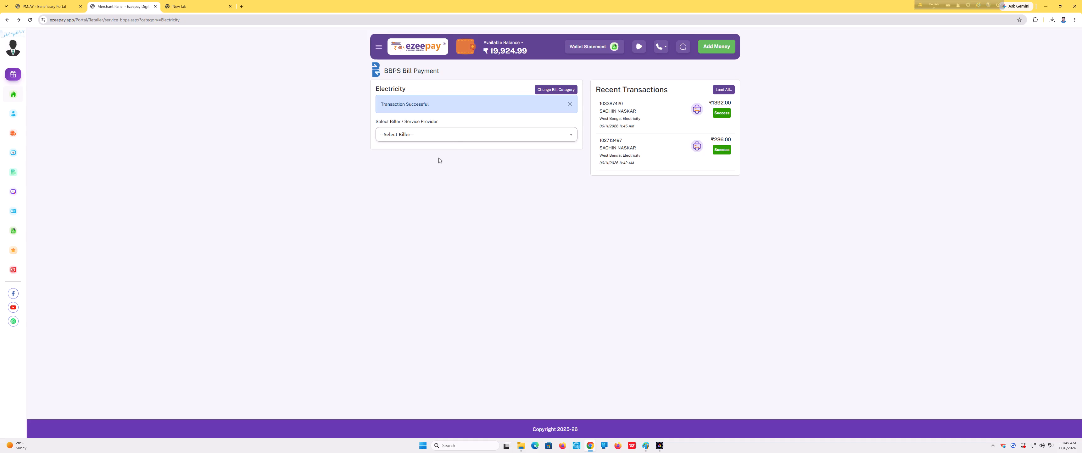
Select West Bengal Electricity as the biller for another electricity bill payment.
click(454, 137)
scroll(458, 171, down, 3)
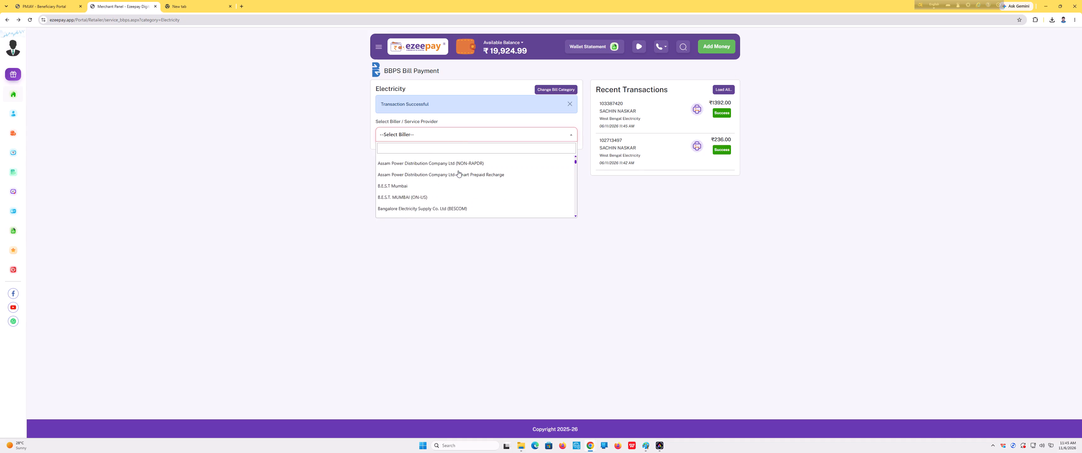
scroll(458, 171, down, 13)
scroll(456, 185, down, 18)
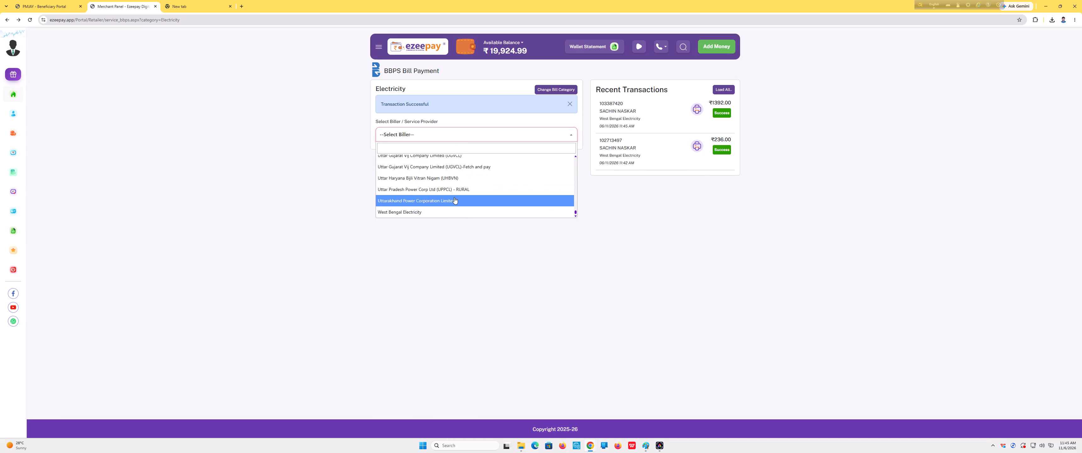
scroll(454, 197, down, 3)
click(452, 208)
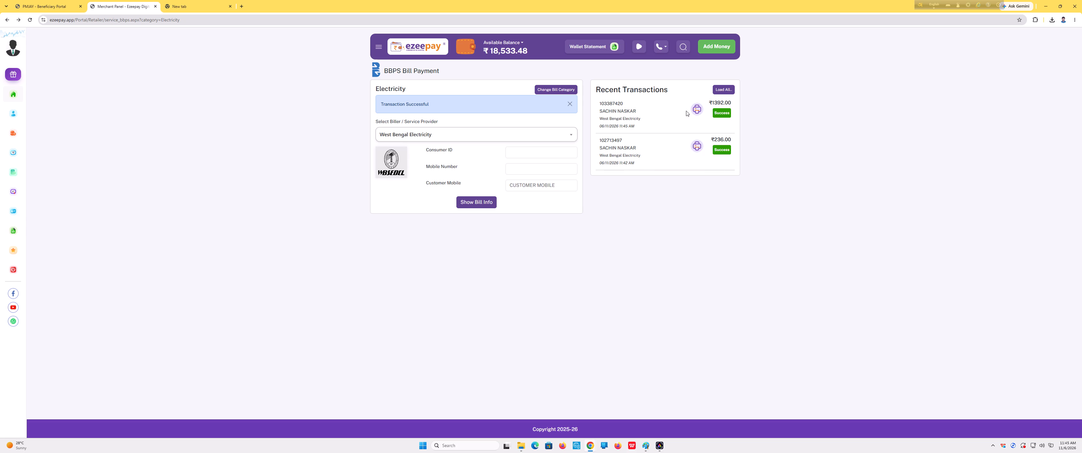
View the receipt of the Rs. 1392 payment from the recent transactions and close it.
click(698, 108)
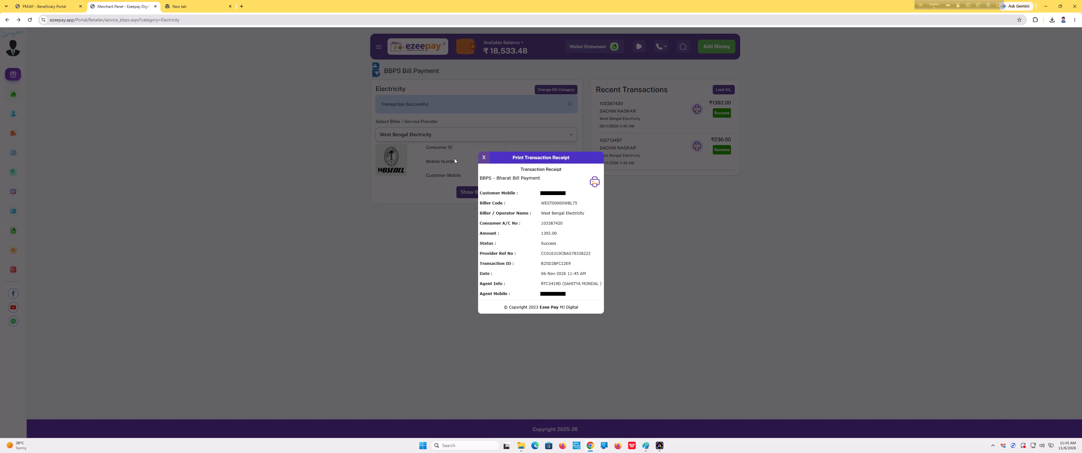
click(488, 156)
Enter the customer's consumer ID for the West Bengal Electricity bill.
click(527, 152)
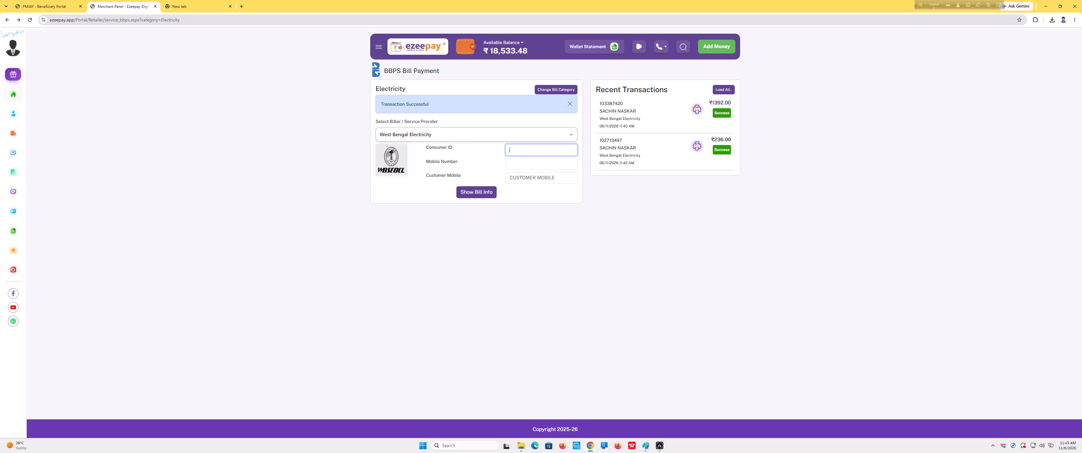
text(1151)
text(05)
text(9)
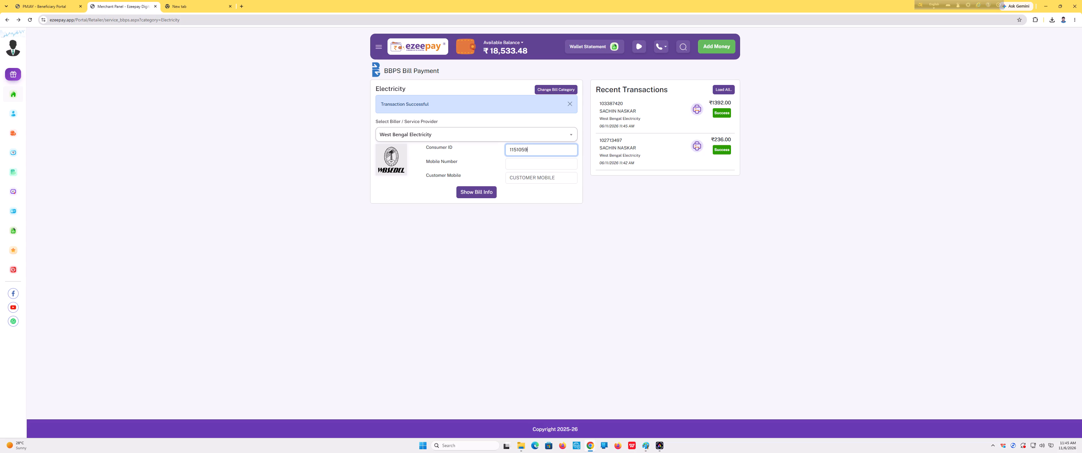
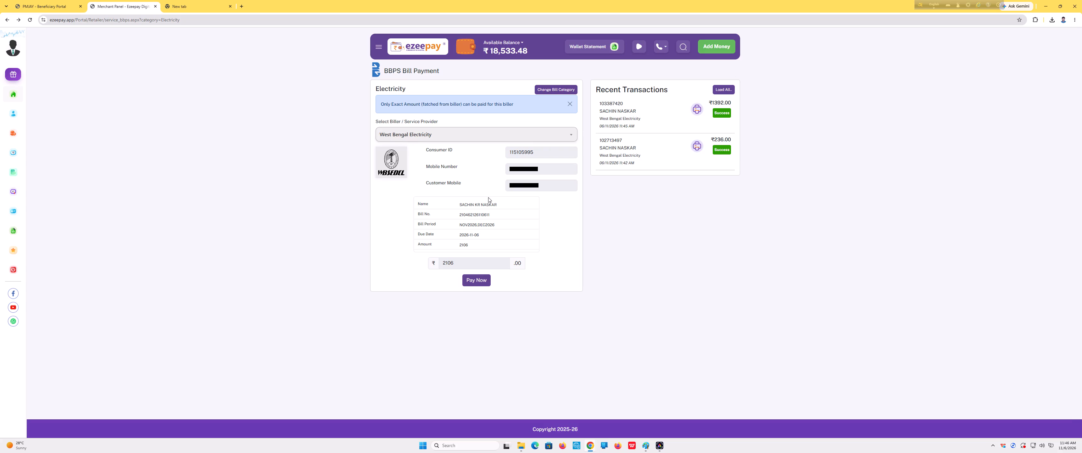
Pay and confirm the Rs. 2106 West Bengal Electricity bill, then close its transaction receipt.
click(474, 281)
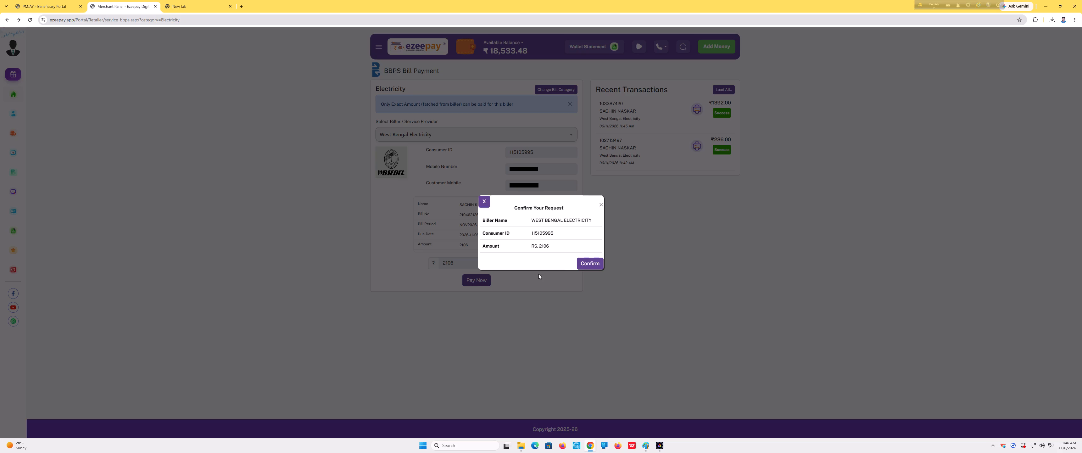
click(583, 265)
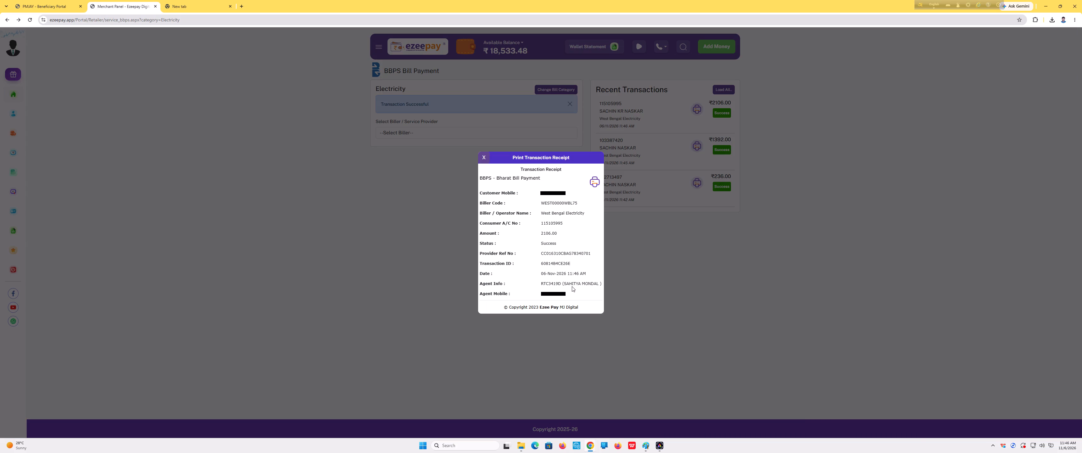
click(484, 160)
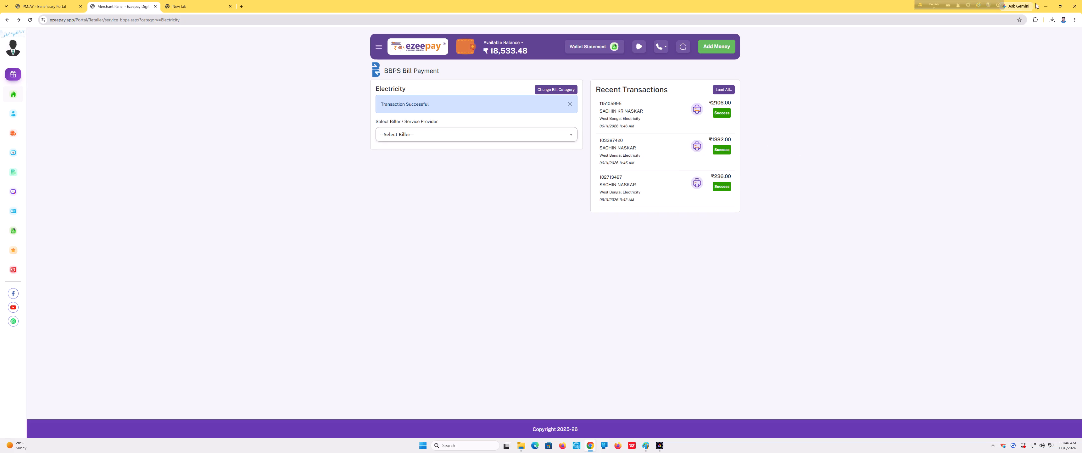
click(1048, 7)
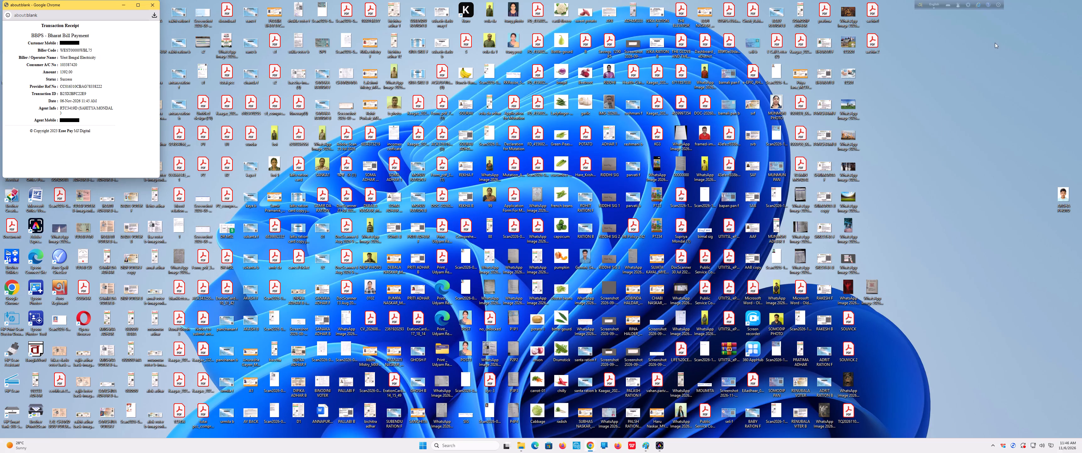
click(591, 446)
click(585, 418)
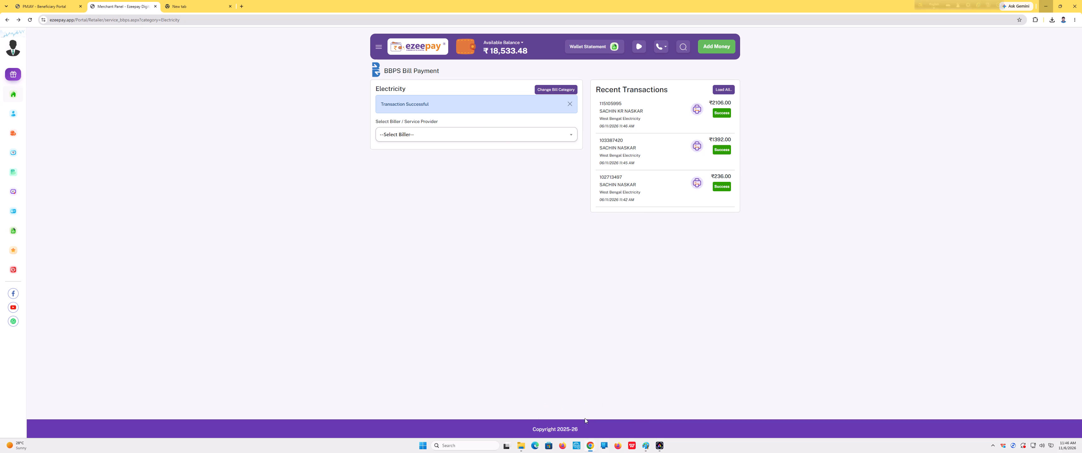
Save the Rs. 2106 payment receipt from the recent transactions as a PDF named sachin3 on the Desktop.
click(698, 111)
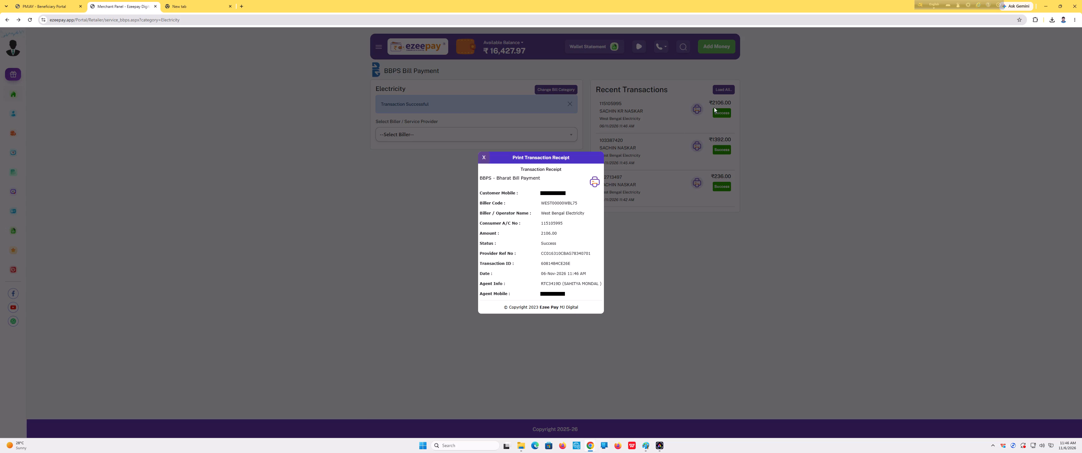
click(593, 185)
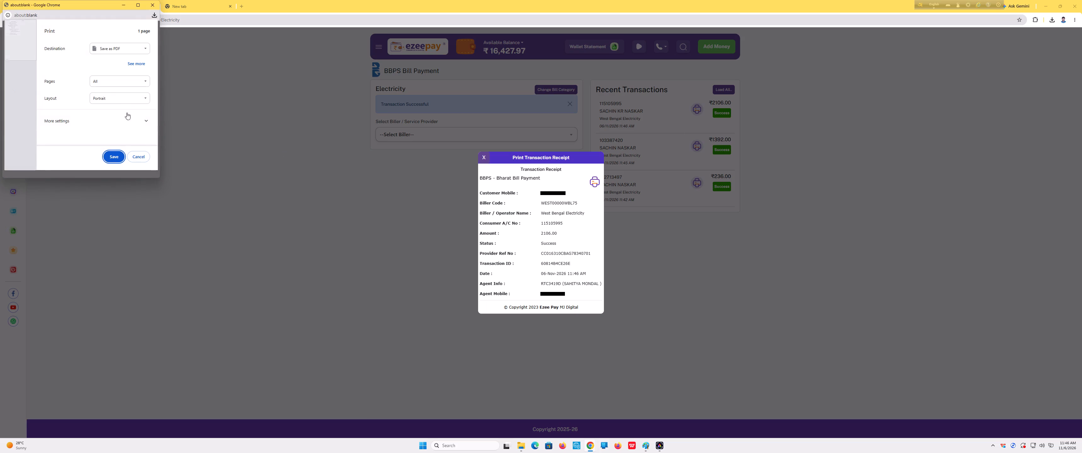
click(117, 156)
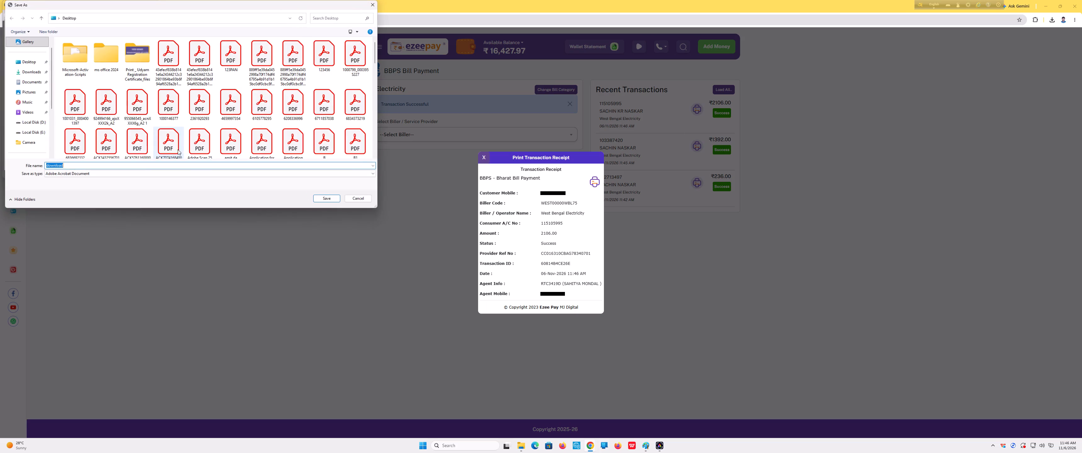
click(23, 59)
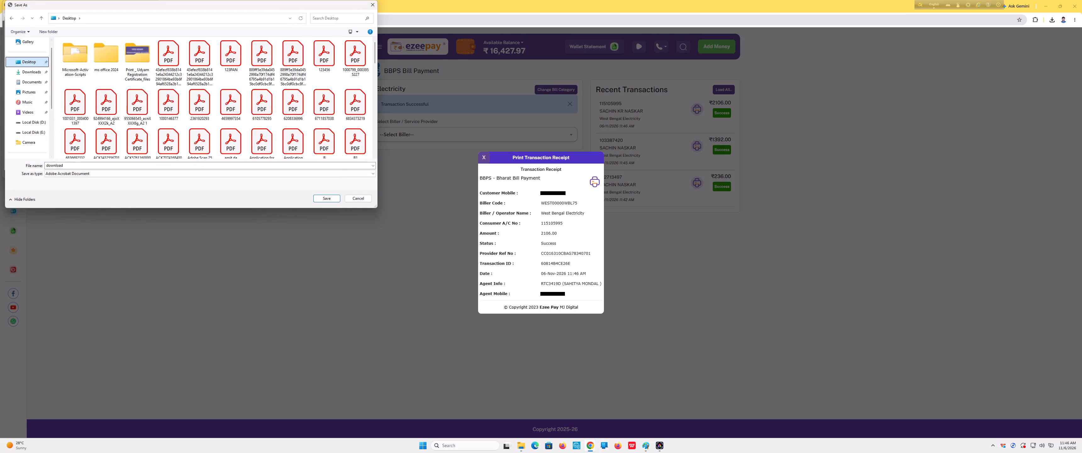
click(68, 165)
key(BackSpace)
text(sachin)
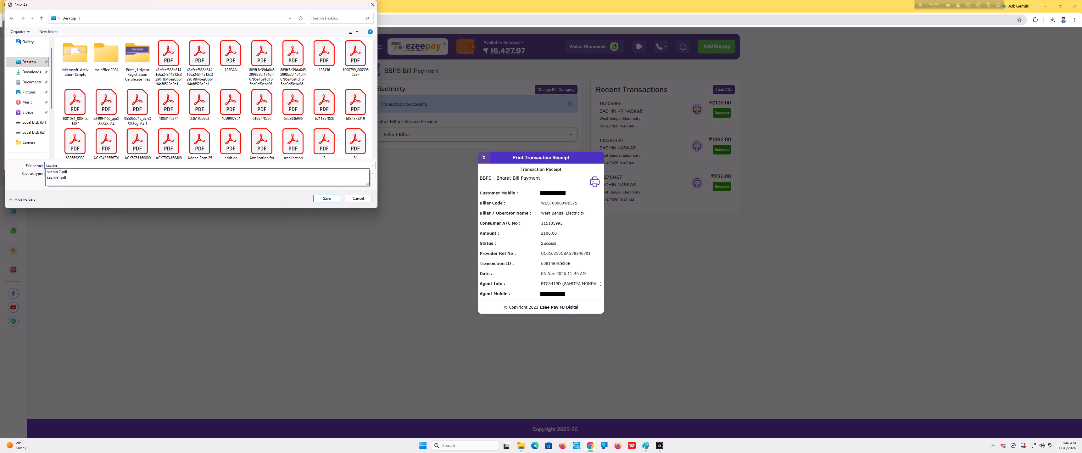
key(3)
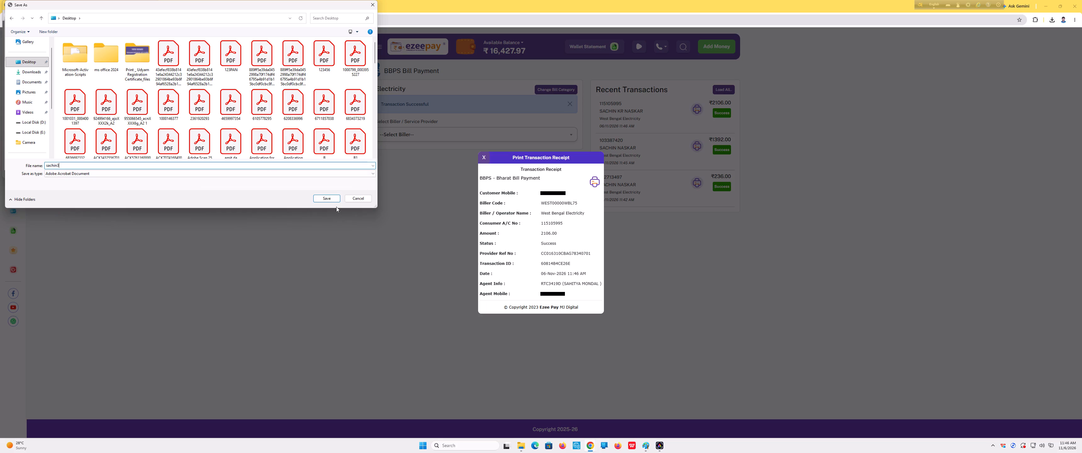
click(329, 199)
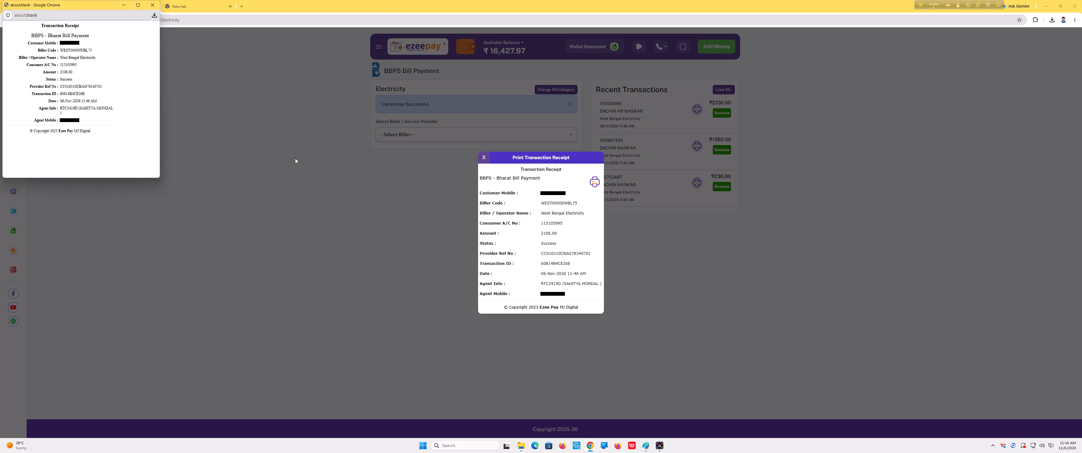
click(127, 4)
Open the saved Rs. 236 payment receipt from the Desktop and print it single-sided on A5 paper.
click(1049, 9)
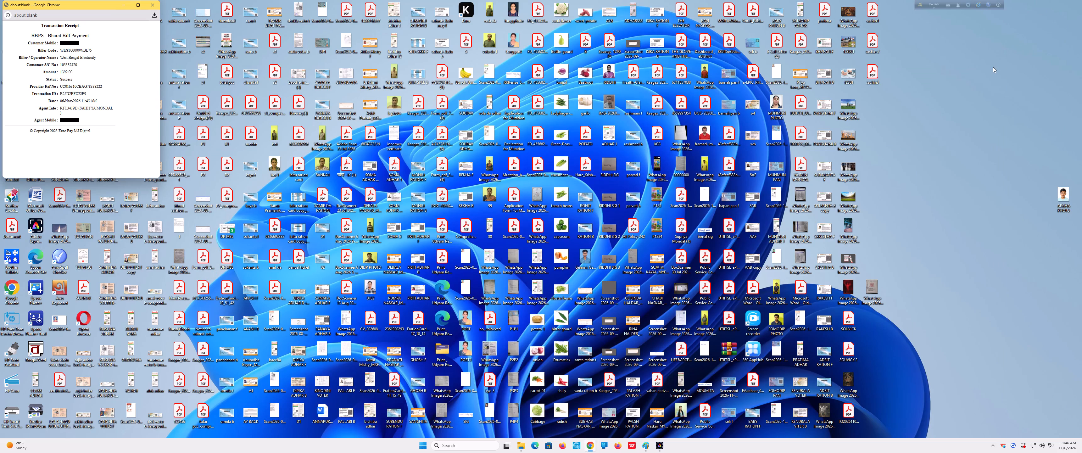
double_click(868, 18)
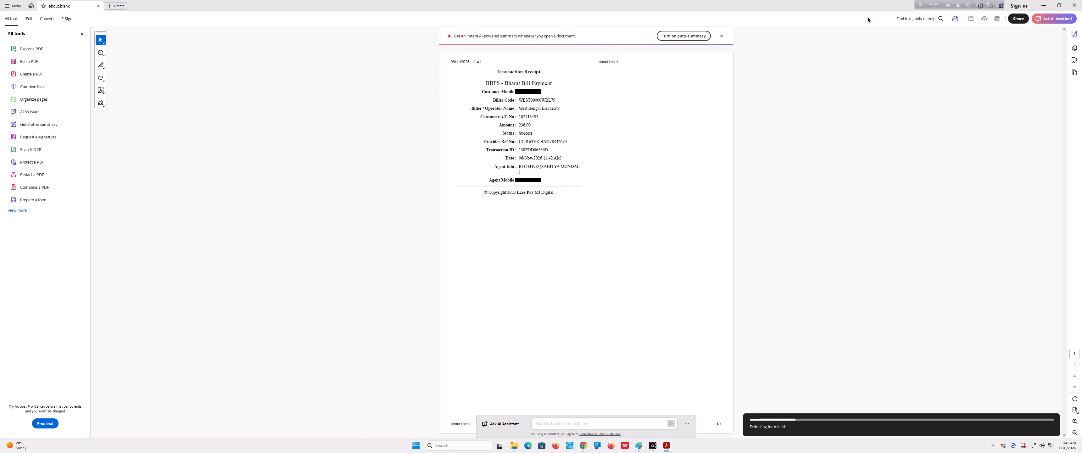
key(ctrl+p)
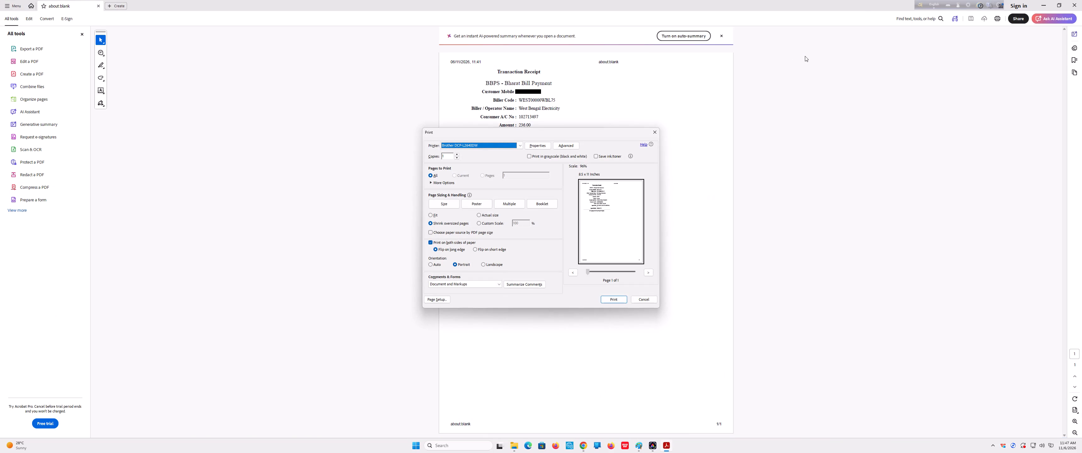
click(430, 242)
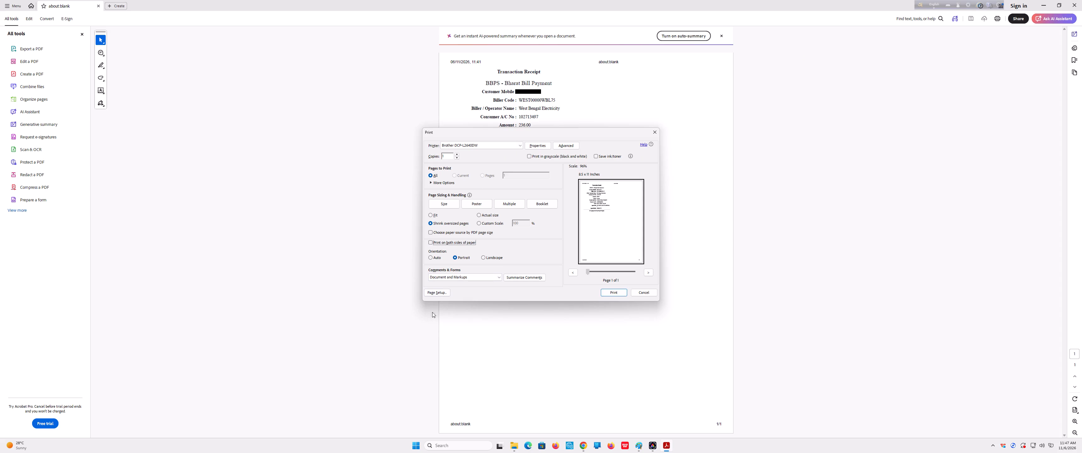
click(434, 292)
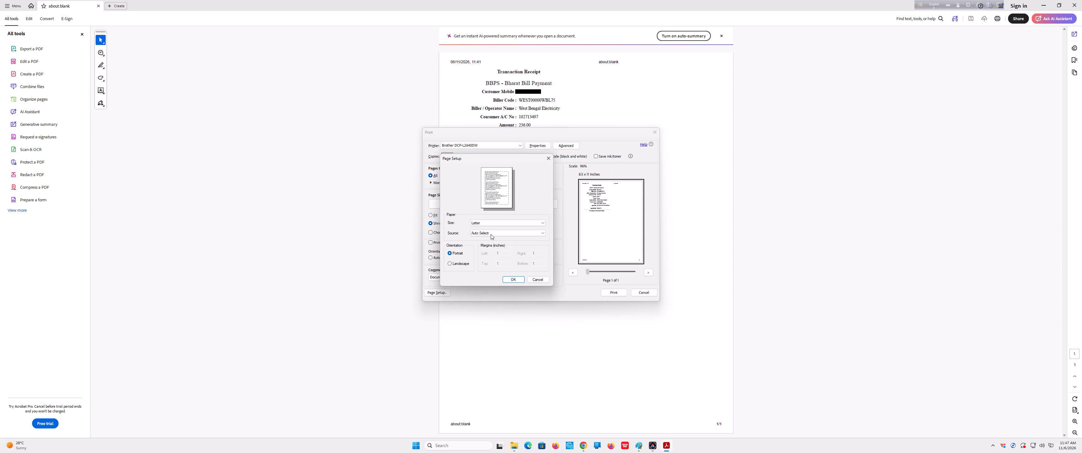
click(493, 223)
click(490, 247)
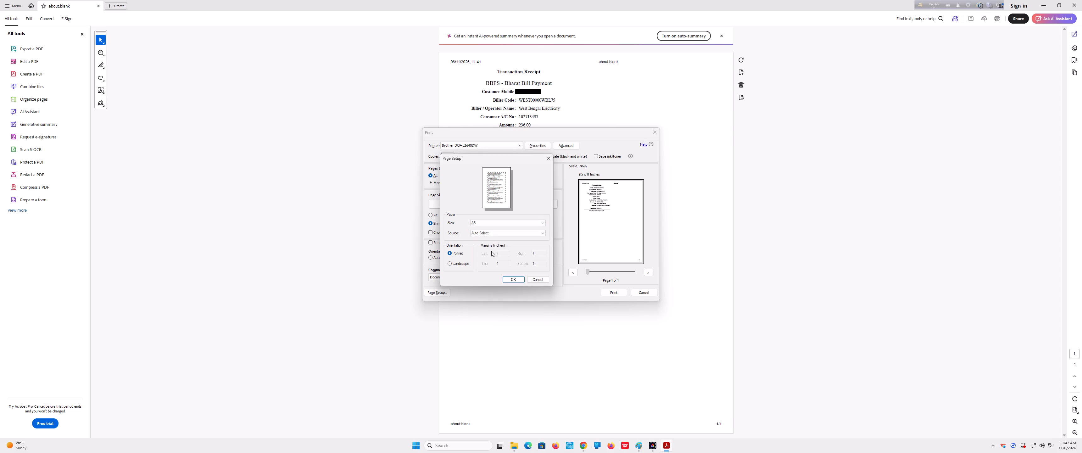
click(512, 277)
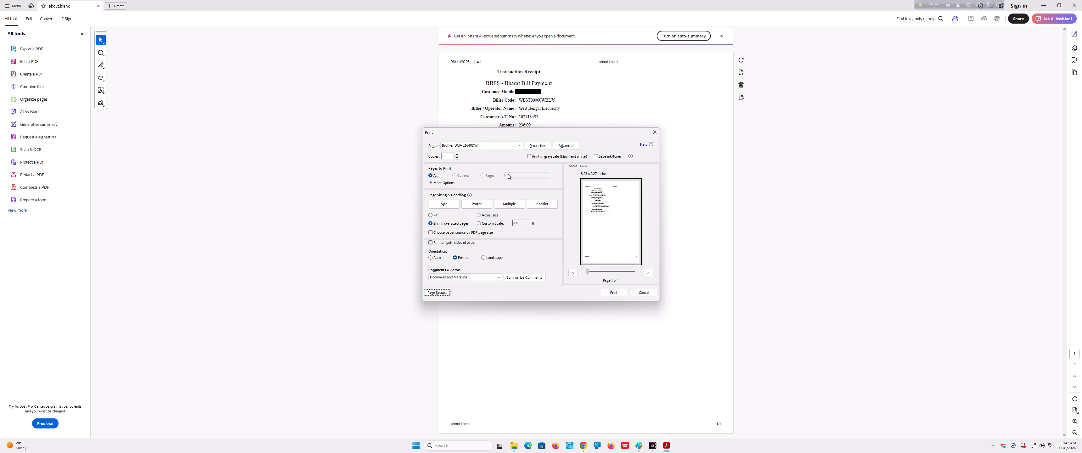
click(611, 291)
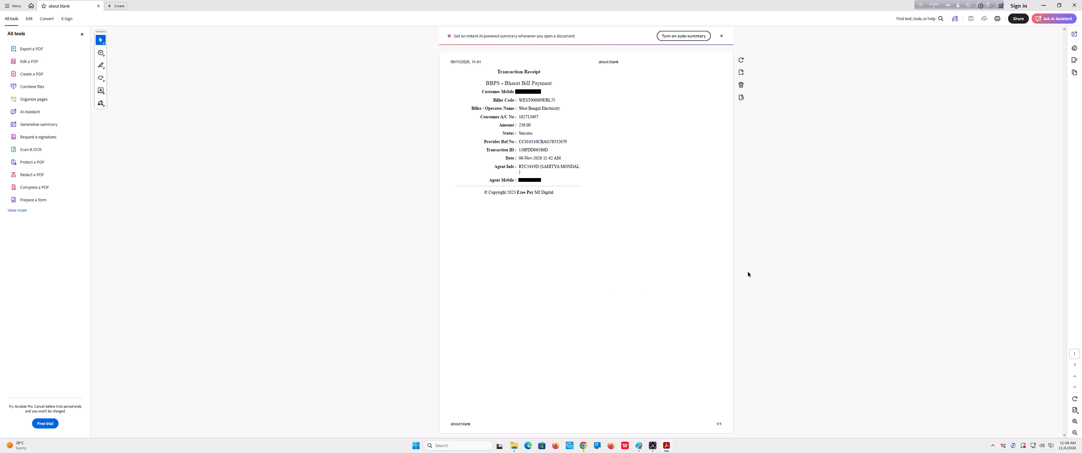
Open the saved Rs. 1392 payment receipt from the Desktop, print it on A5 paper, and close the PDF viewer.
click(1045, 3)
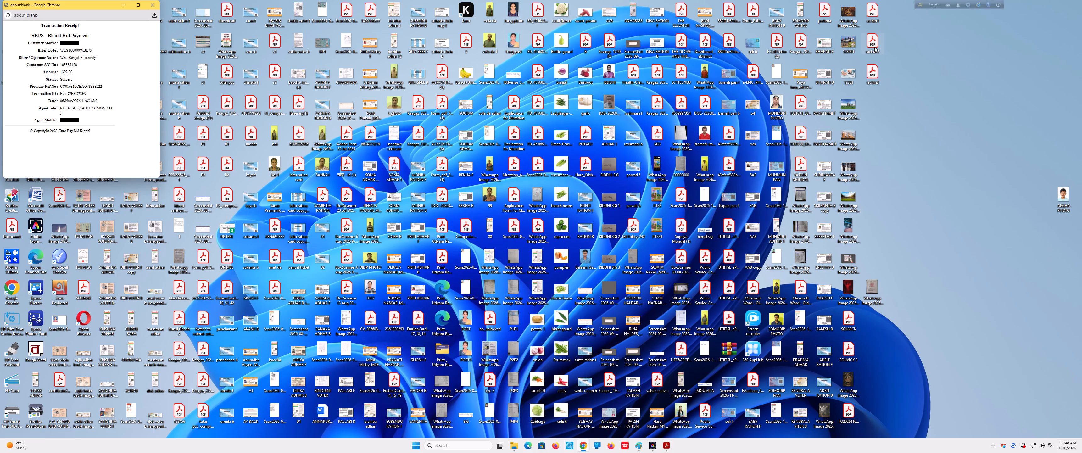
double_click(874, 47)
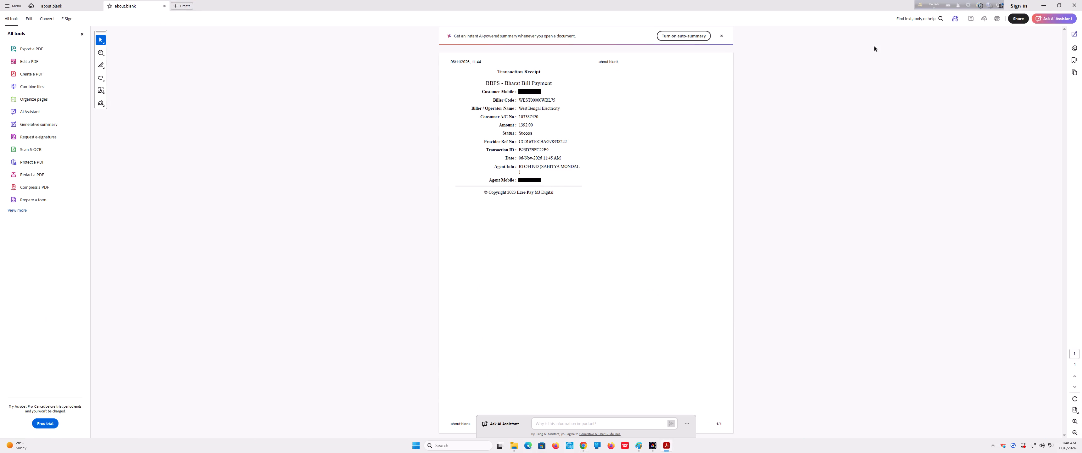
key(ctrl+p)
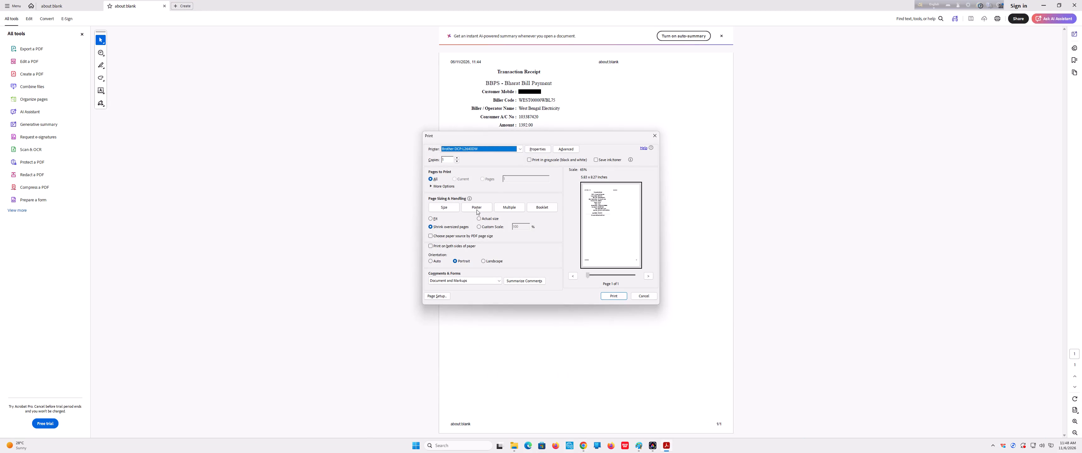
click(444, 297)
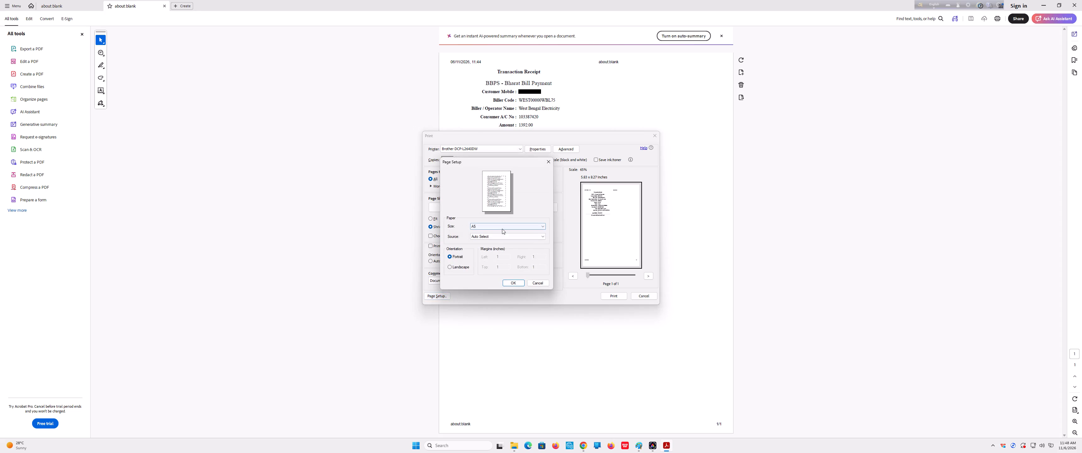
click(518, 282)
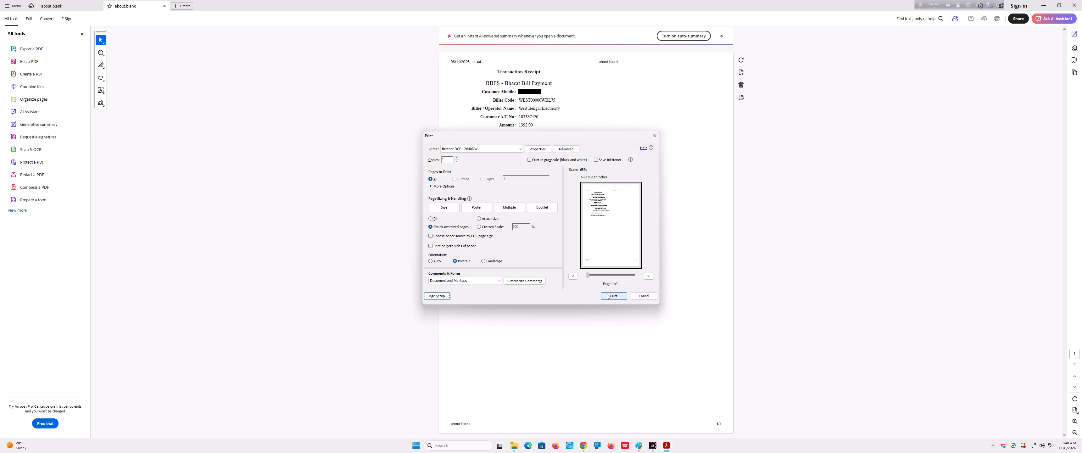
click(607, 294)
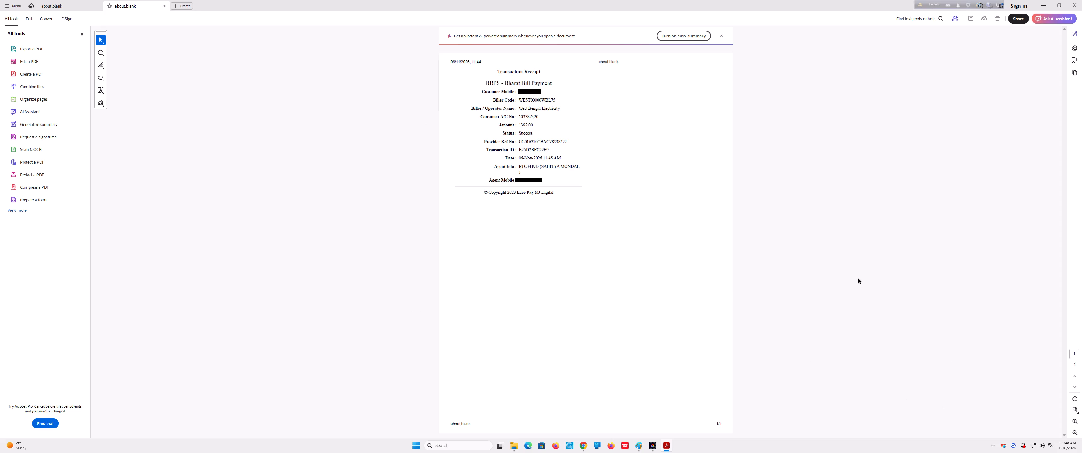
click(1081, 3)
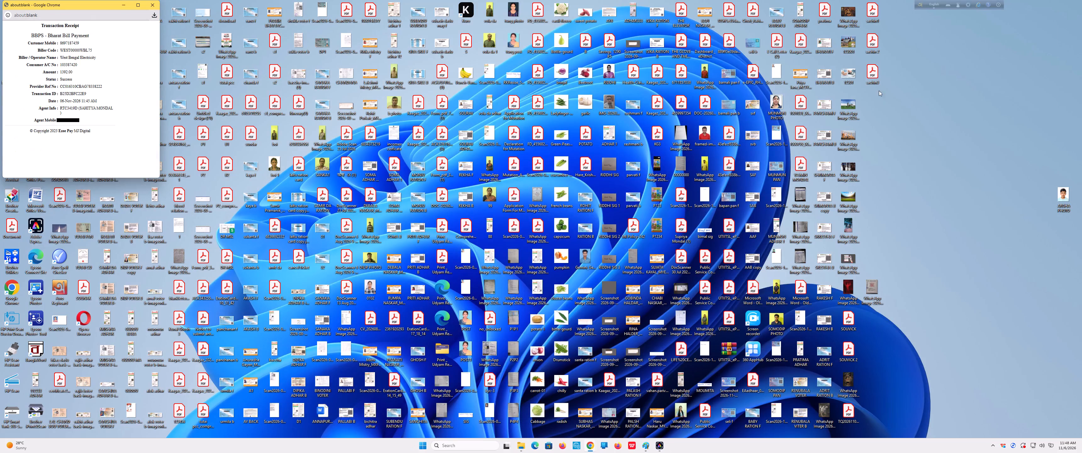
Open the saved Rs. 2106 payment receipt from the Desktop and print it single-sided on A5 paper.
double_click(871, 82)
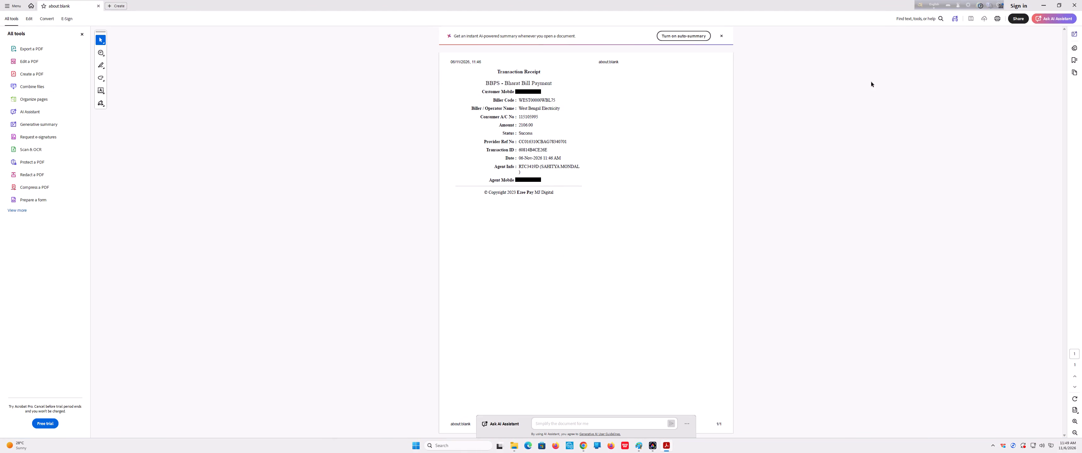
key(ctrl+p)
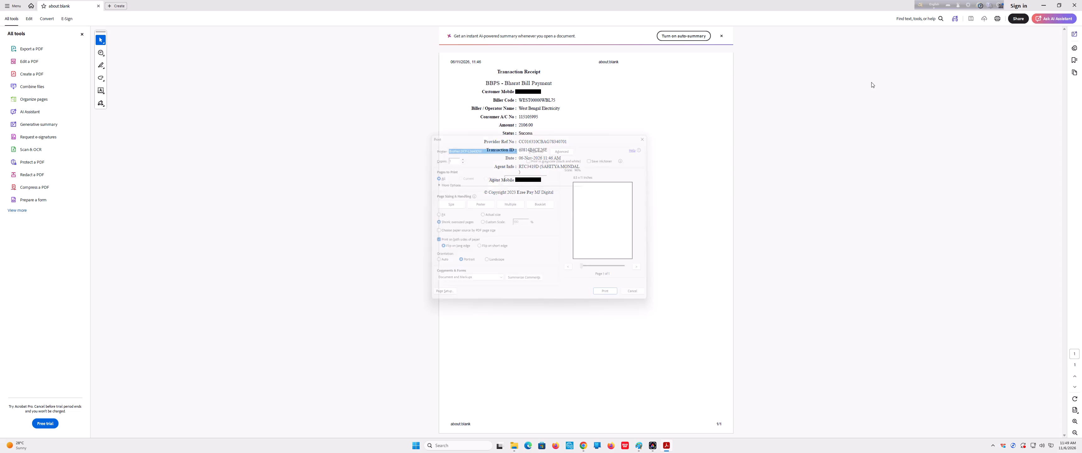
click(432, 242)
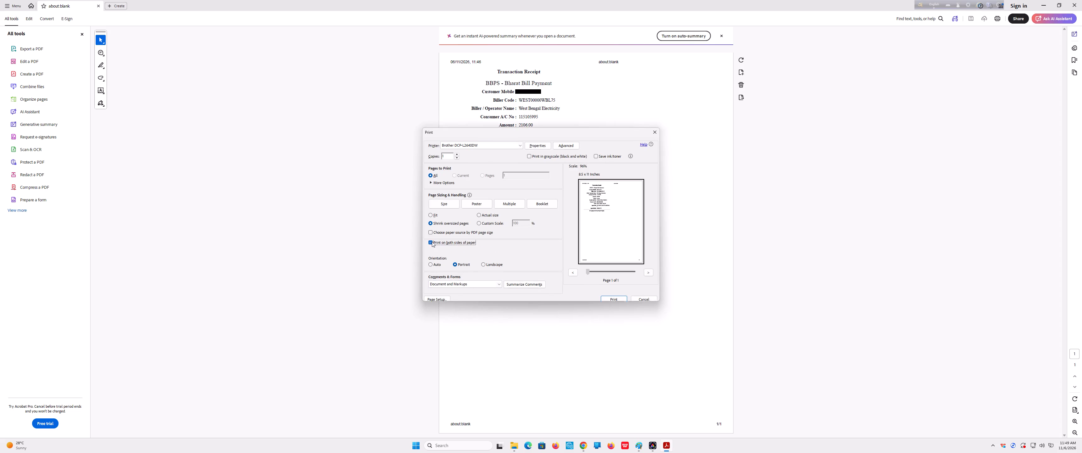
click(431, 293)
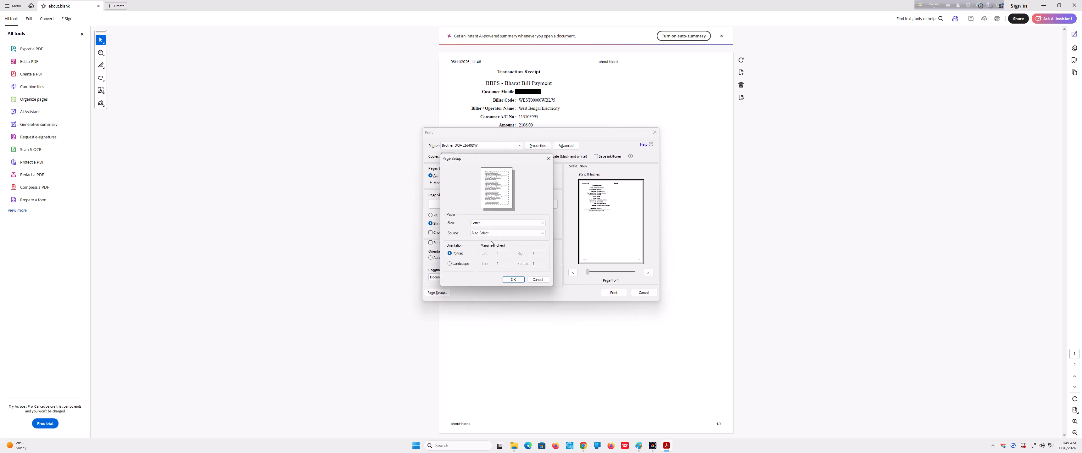
click(495, 219)
click(494, 222)
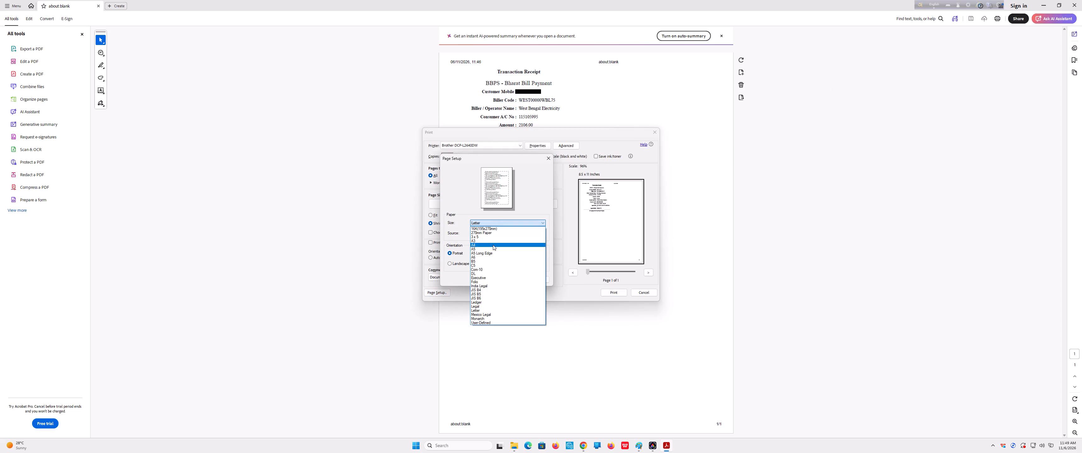
click(493, 248)
click(512, 277)
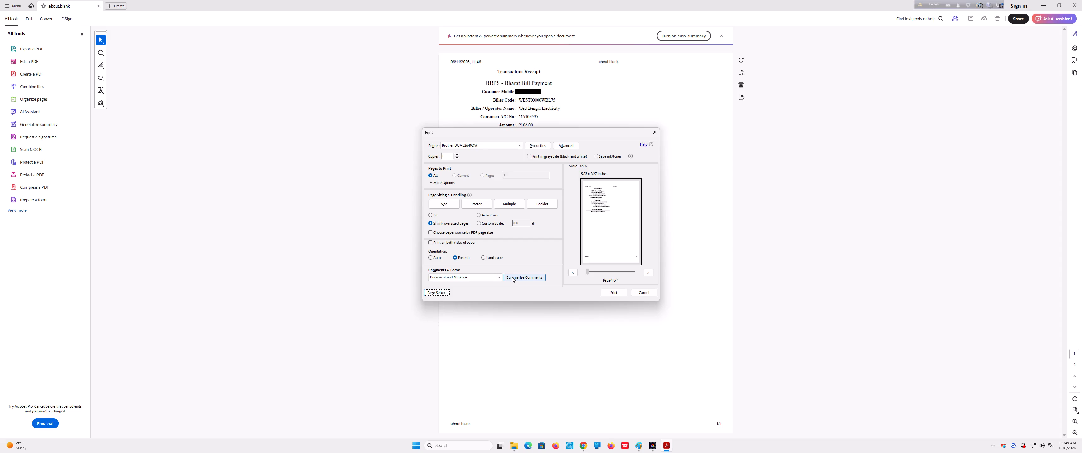
Print the open Rs. 2106 West Bengal Electricity payment receipt in portrait orientation on the Brother printer.
click(614, 291)
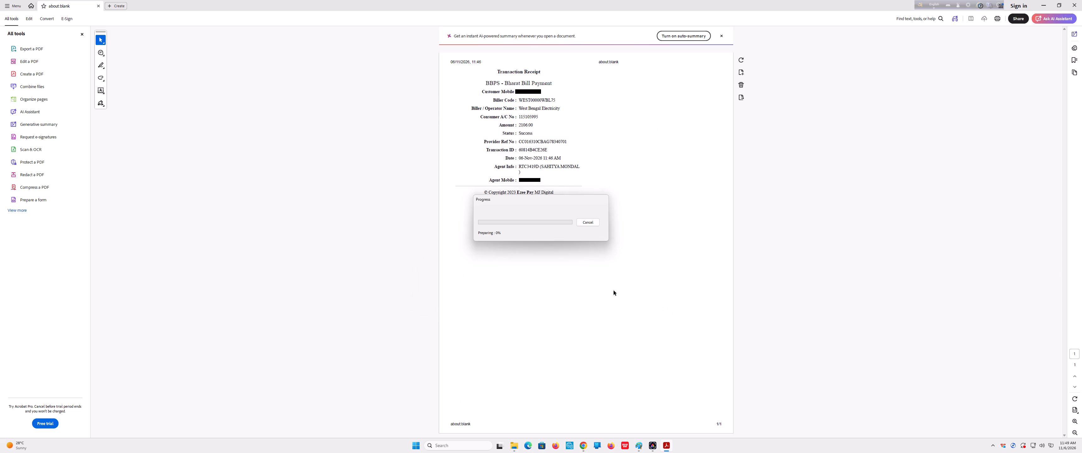